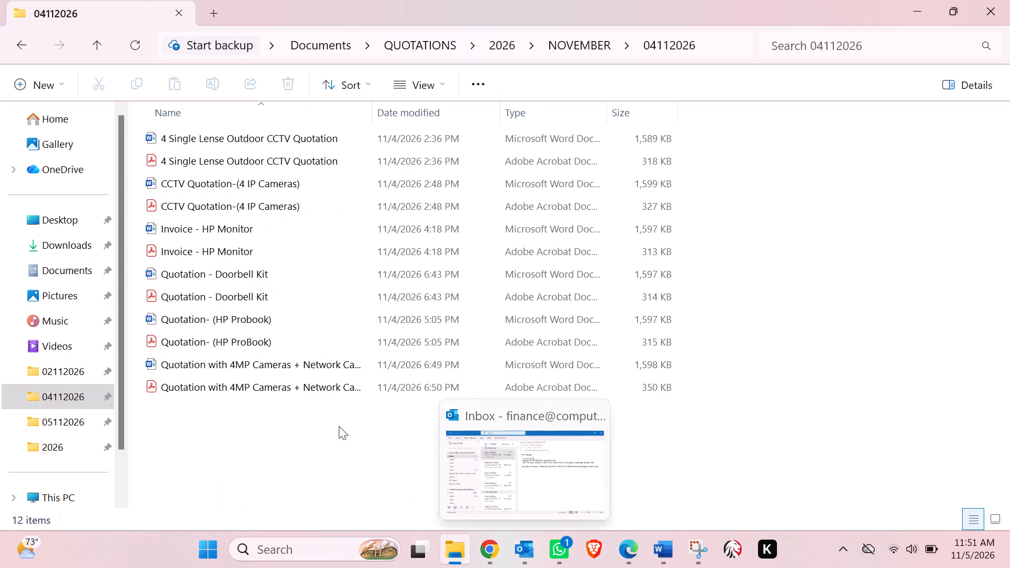
Go up from the 05112026 folder to the 2026 quotations folder and search it for "hp replacement".
double_click(68, 421)
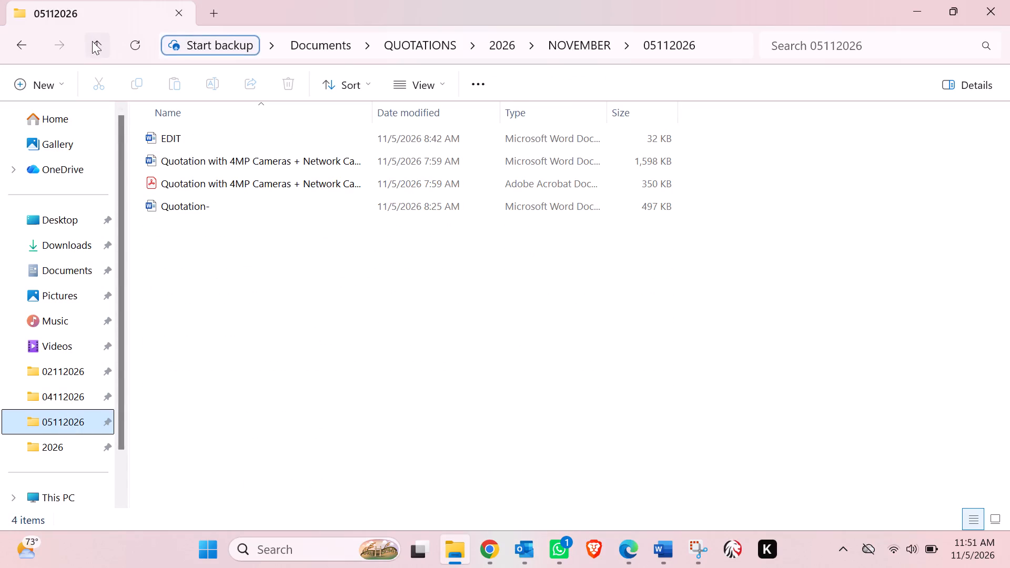
left_click(92, 41)
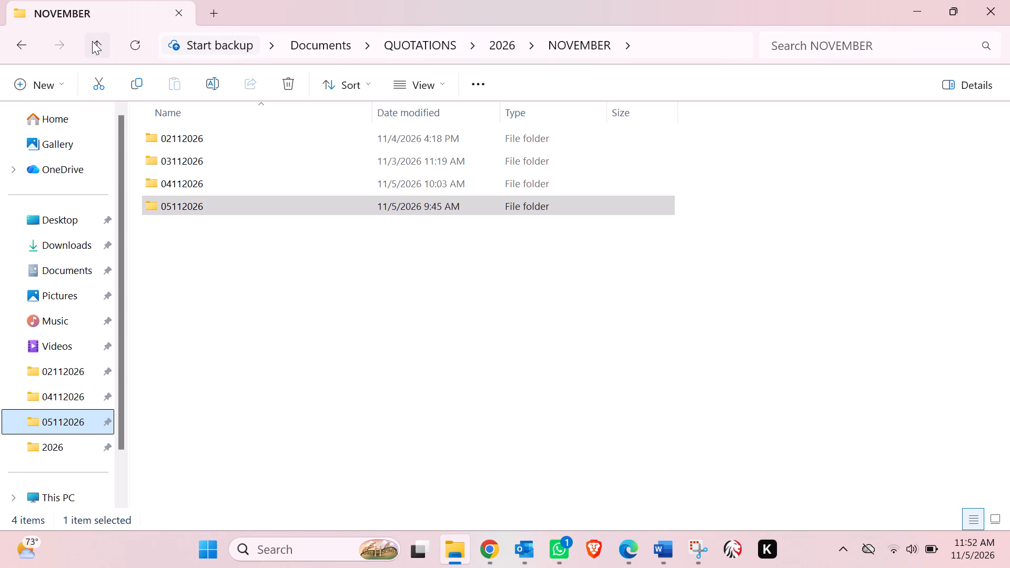
left_click(92, 41)
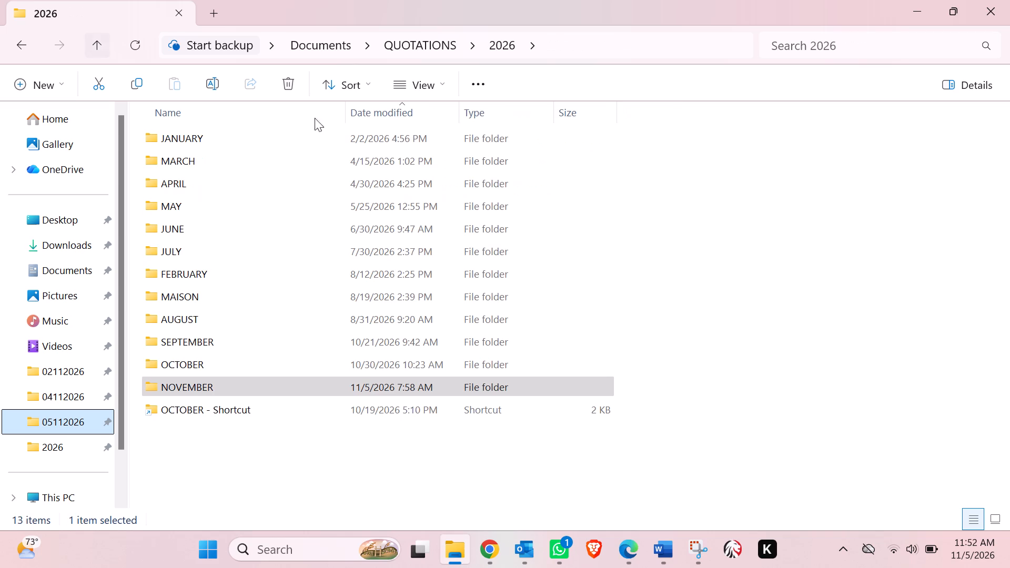
left_click(848, 49)
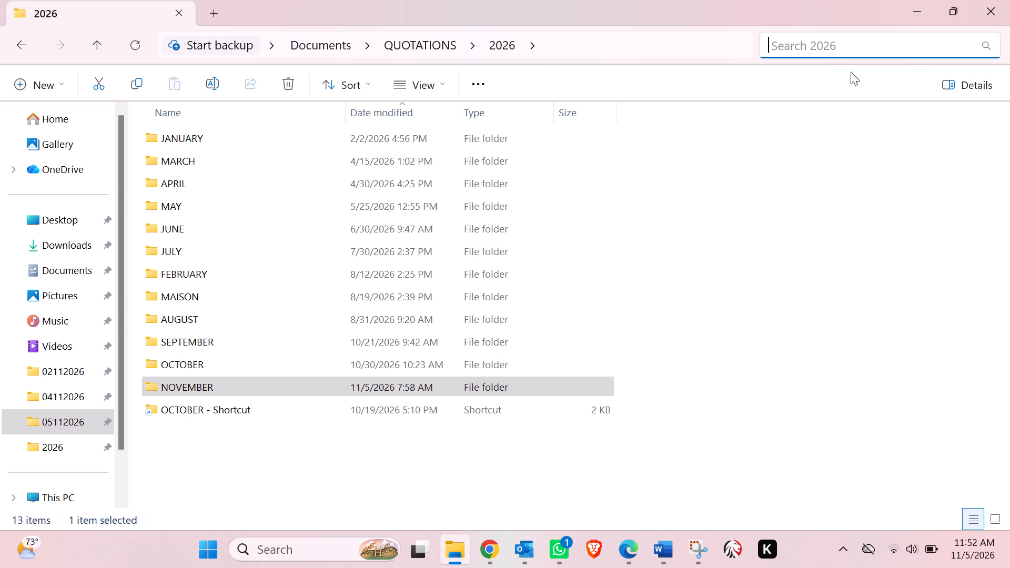
type("hp replacement")
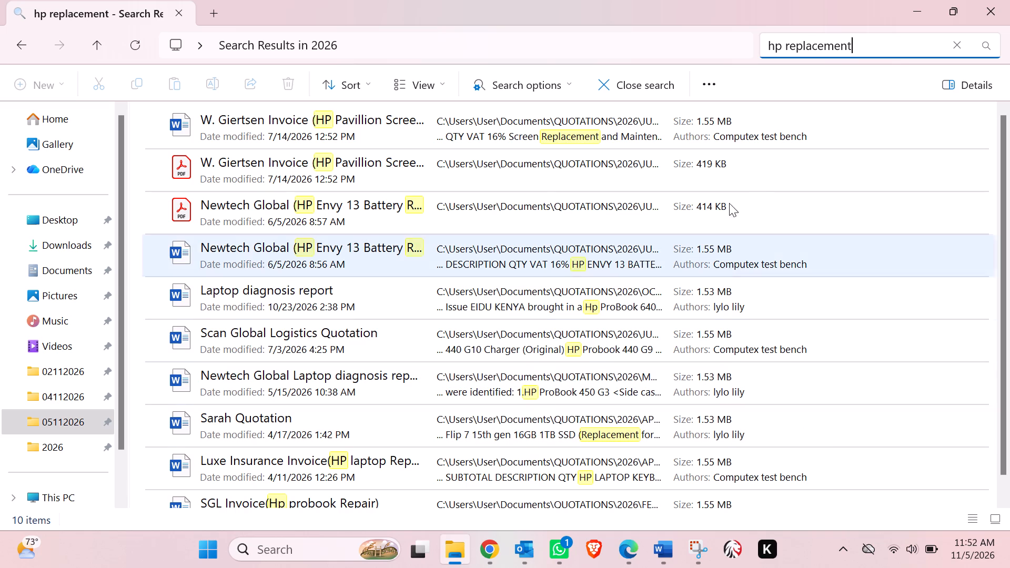
Narrow the 2026 folder search to "receipt hp replacement".
left_click(768, 44)
type("receipt")
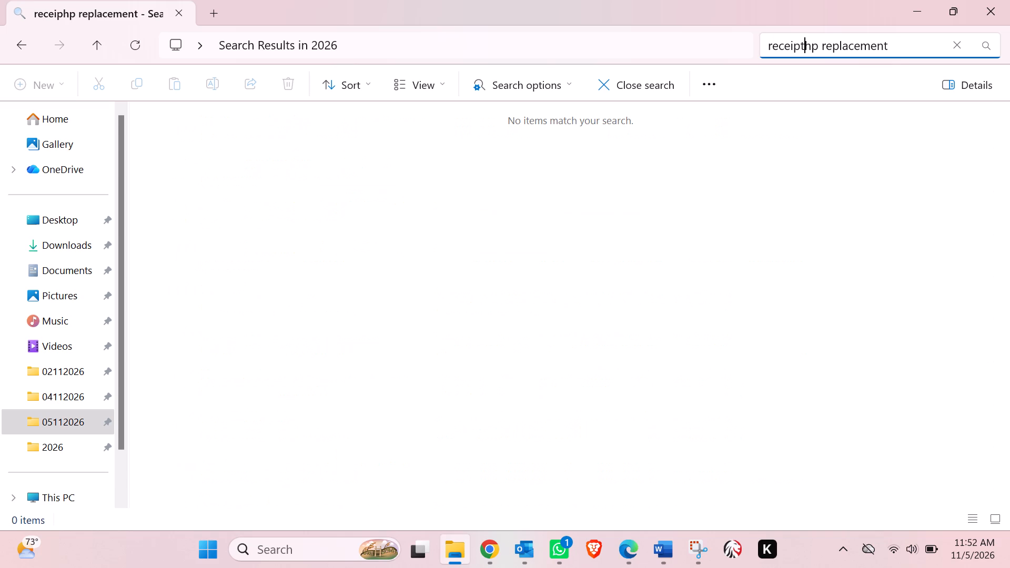
key("space")
key("Return")
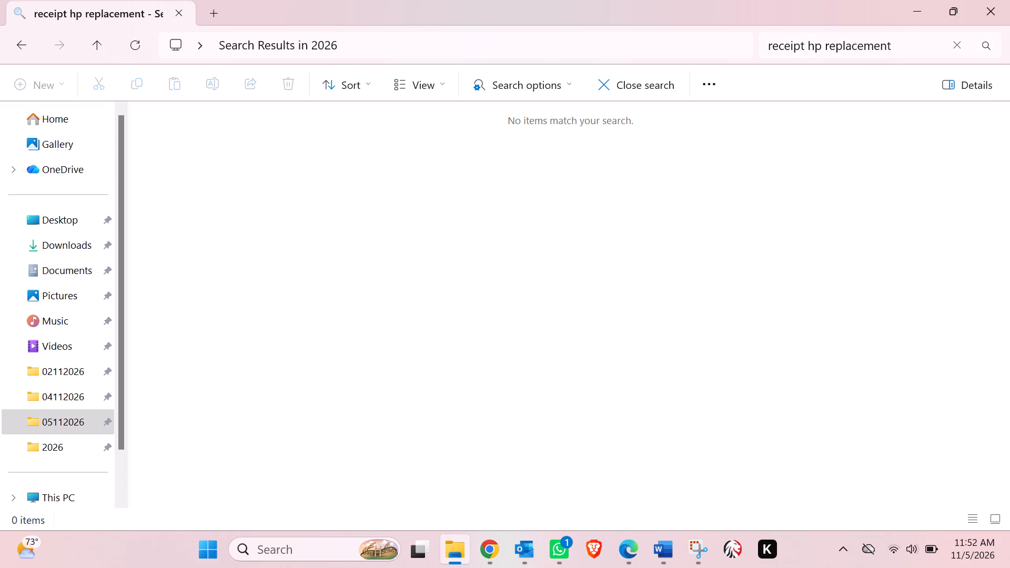
Shorten the 2026 folder search to "receipt hp".
left_click(894, 44)
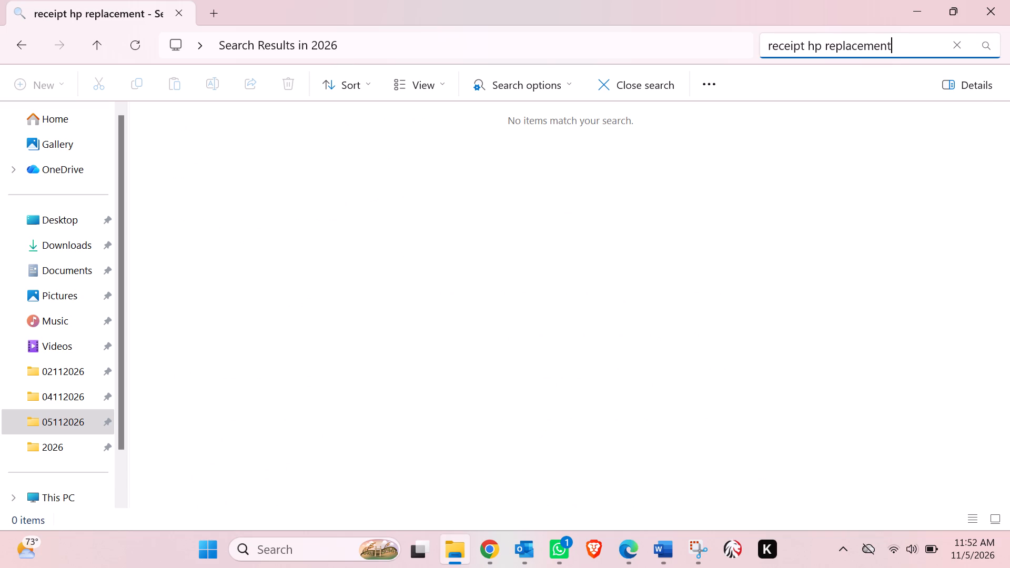
key("BackSpace")
key("BackSpace")
key("BackSpace")
key("BackSpace")
key("BackSpace")
key("BackSpace")
key("BackSpace")
key("BackSpace")
key("BackSpace")
key("BackSpace")
key("BackSpace")
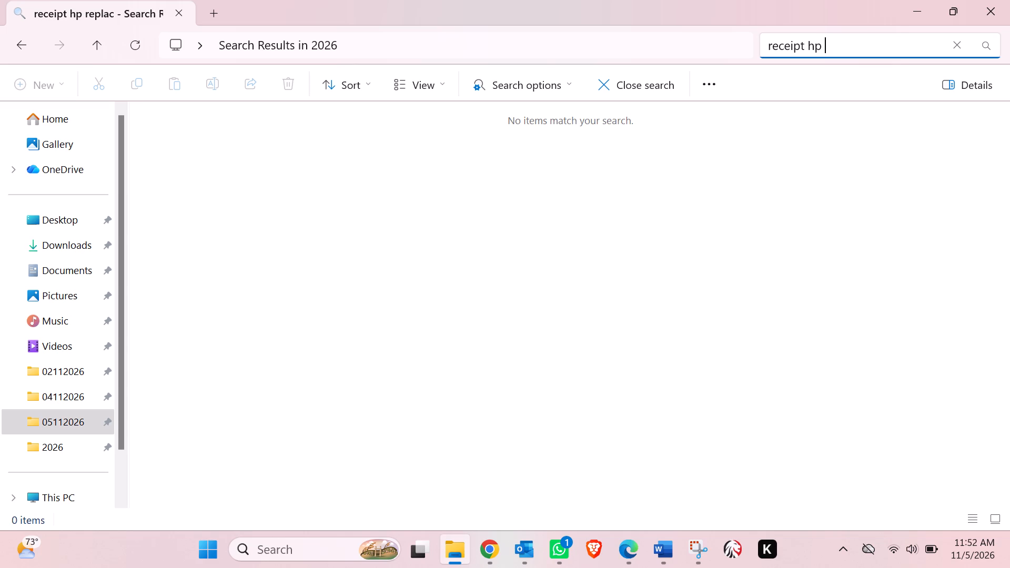
key("Return")
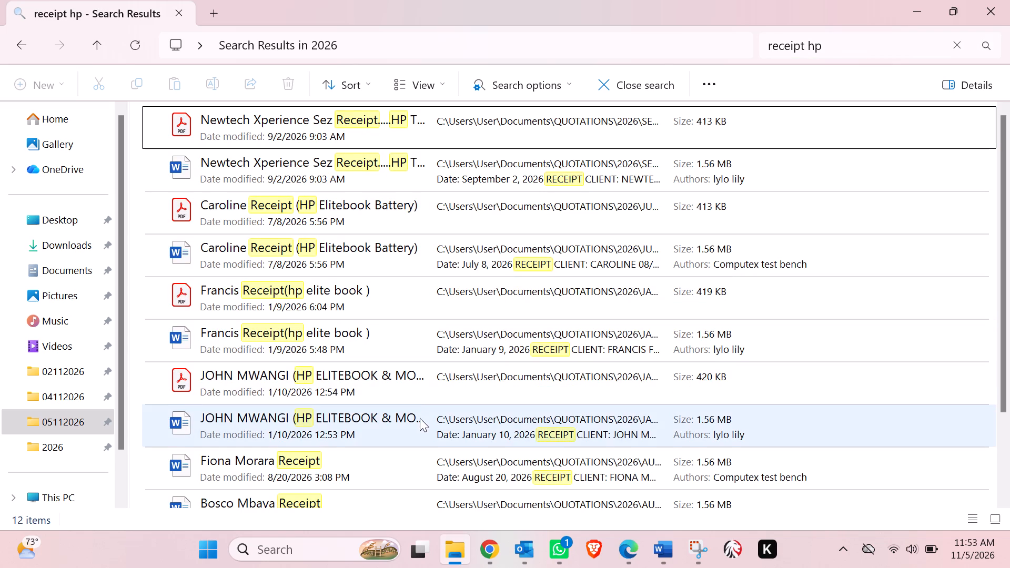
Replace the search of the 2026 folder with just "receipt".
left_click(958, 36)
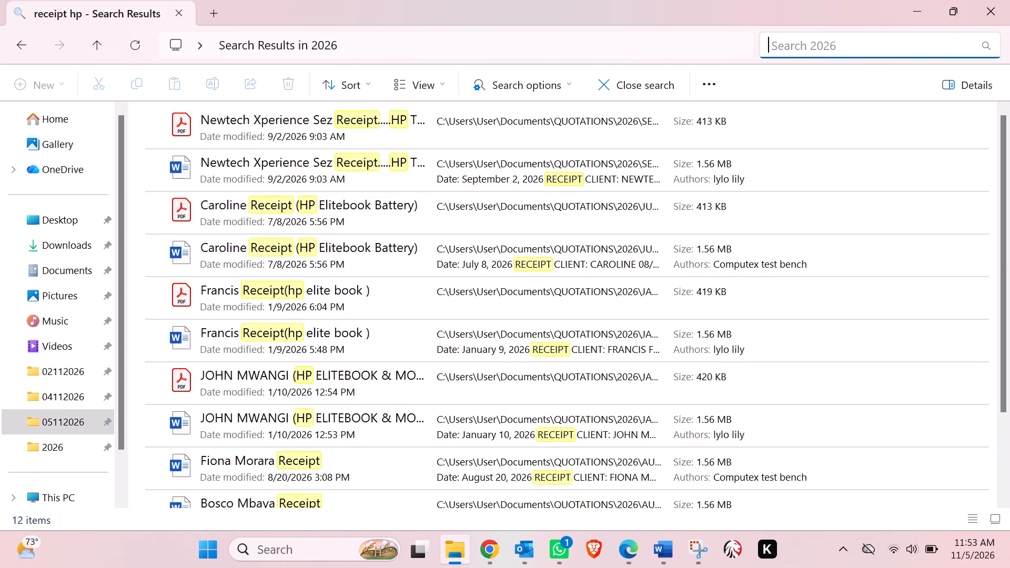
type("hp")
key("space")
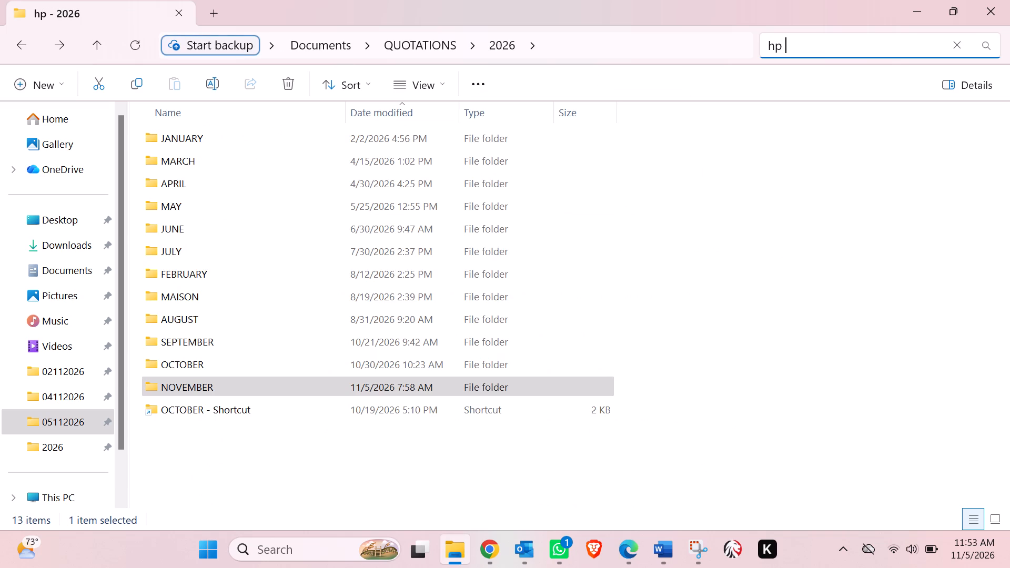
key("BackSpace")
key("BackSpace")
key("BackSpace")
key("BackSpace")
type("re")
type("ceipt")
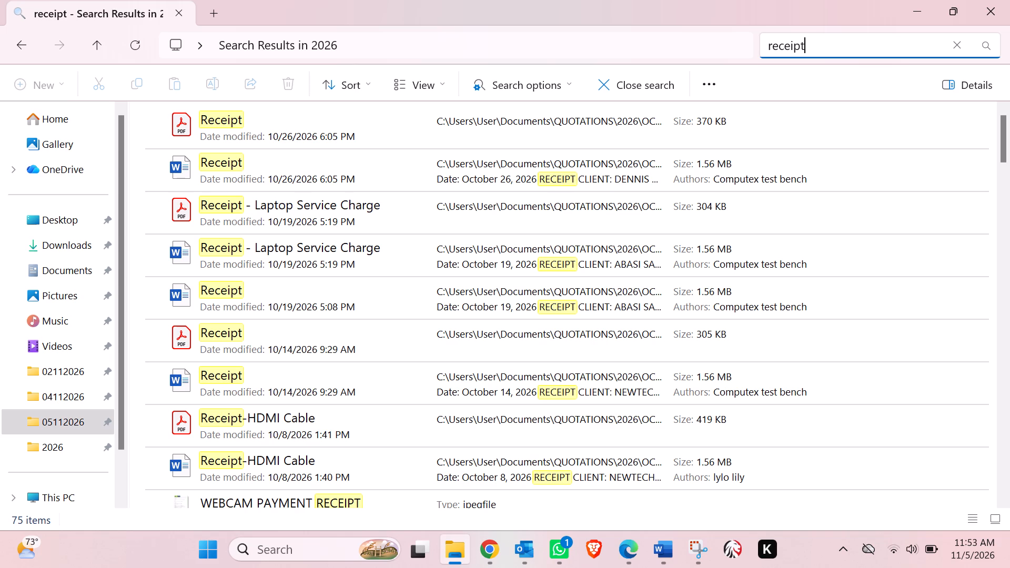
key("space")
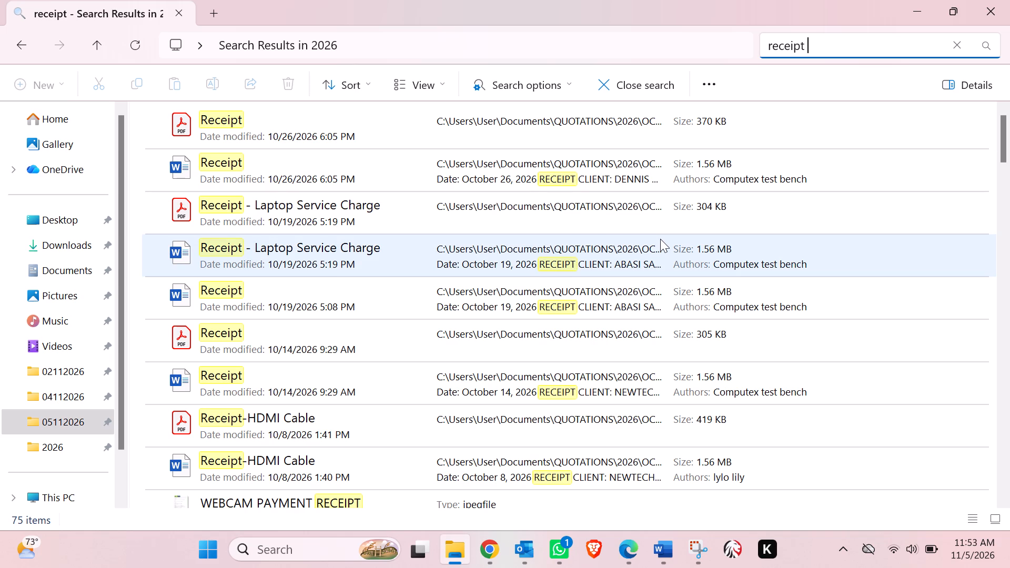
Look through the receipt search results and preview the PDF receipt for the Lenovo laptop and charger, closing it again.
right_click(577, 238)
scroll(577, 238, "down", 1)
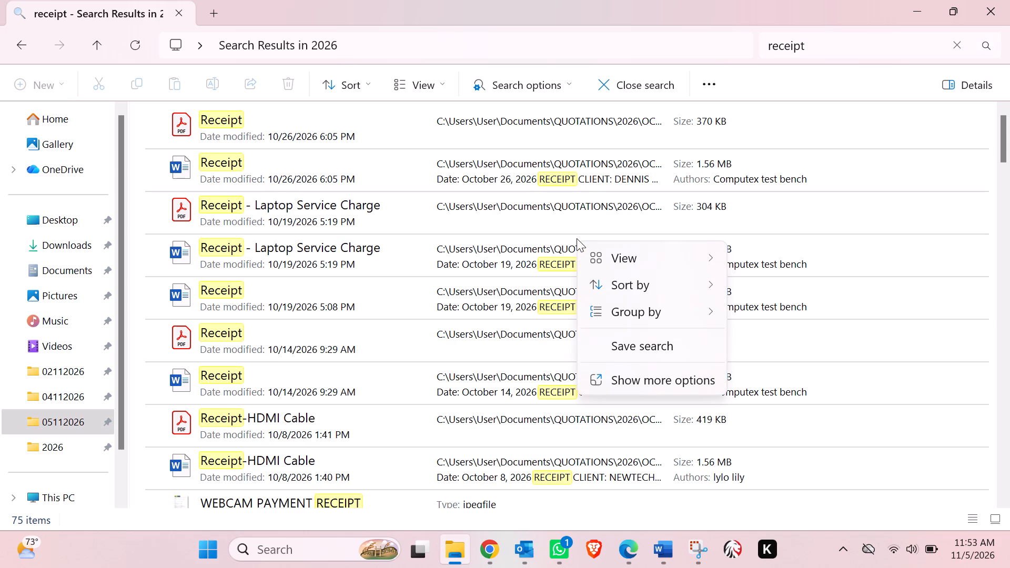
scroll(440, 286, "down", 2)
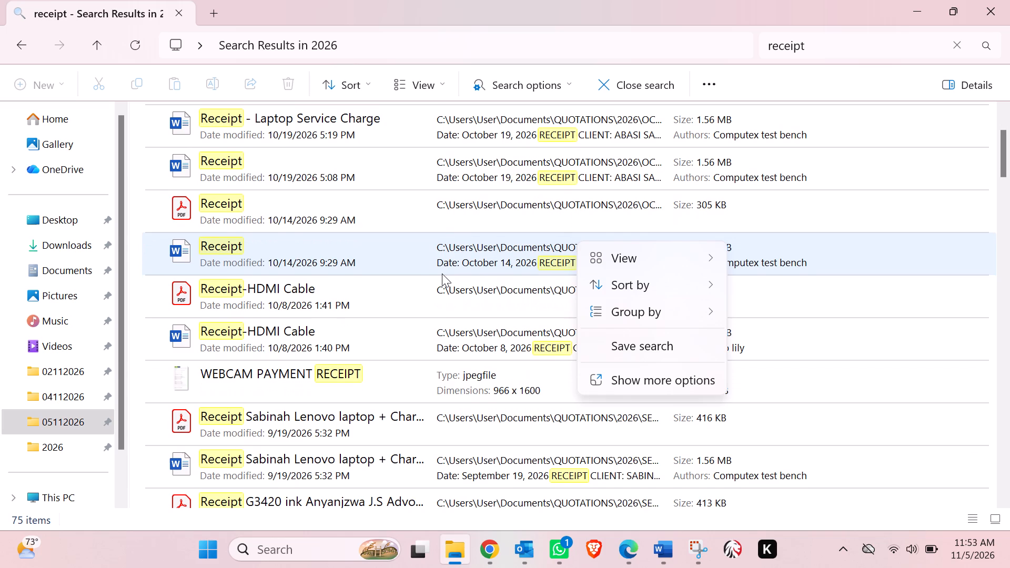
scroll(442, 273, "down", 2)
double_click(442, 273)
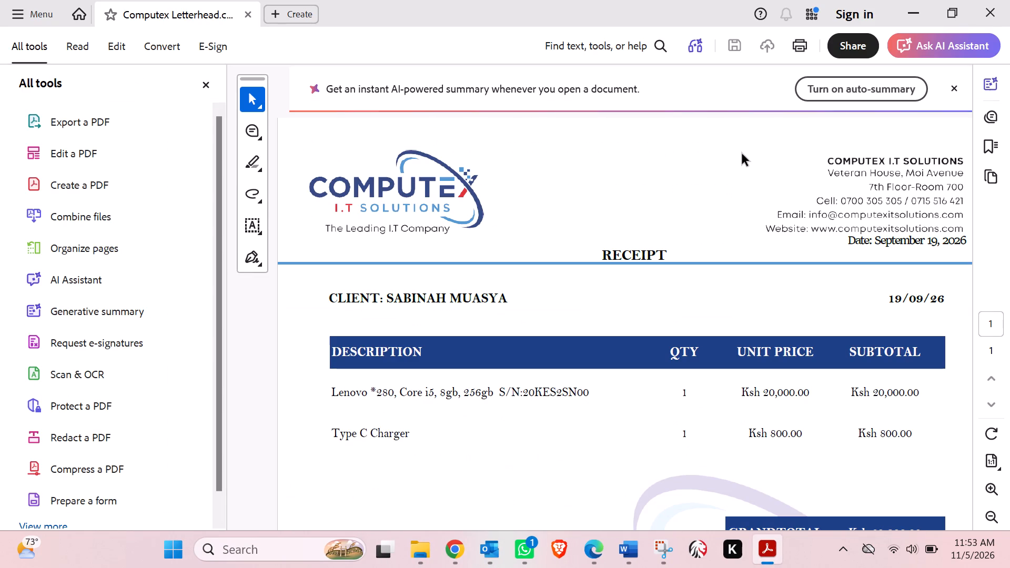
left_click(981, 9)
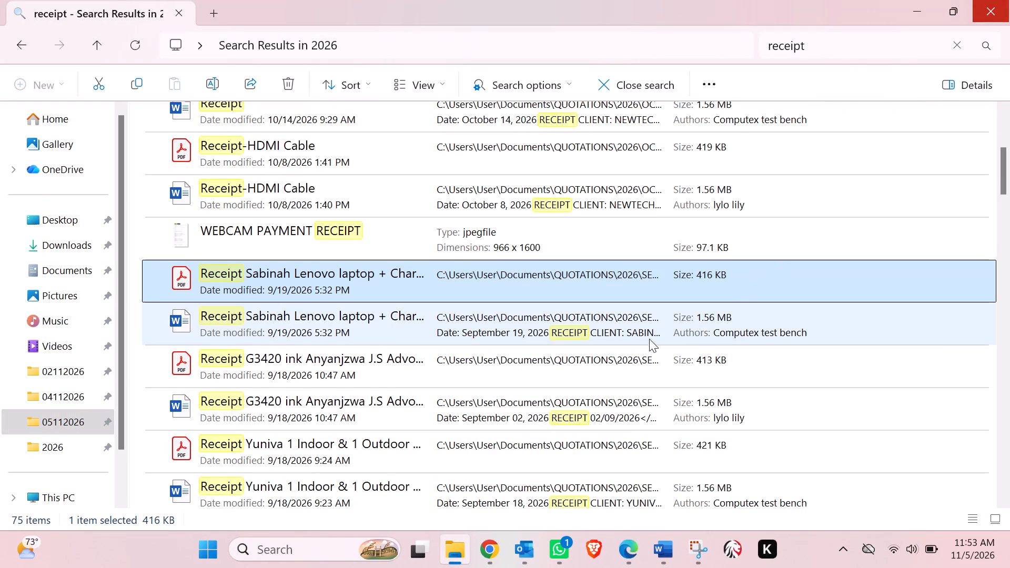
Open the Word version of the Lenovo laptop and charger receipt from the search results.
double_click(504, 326)
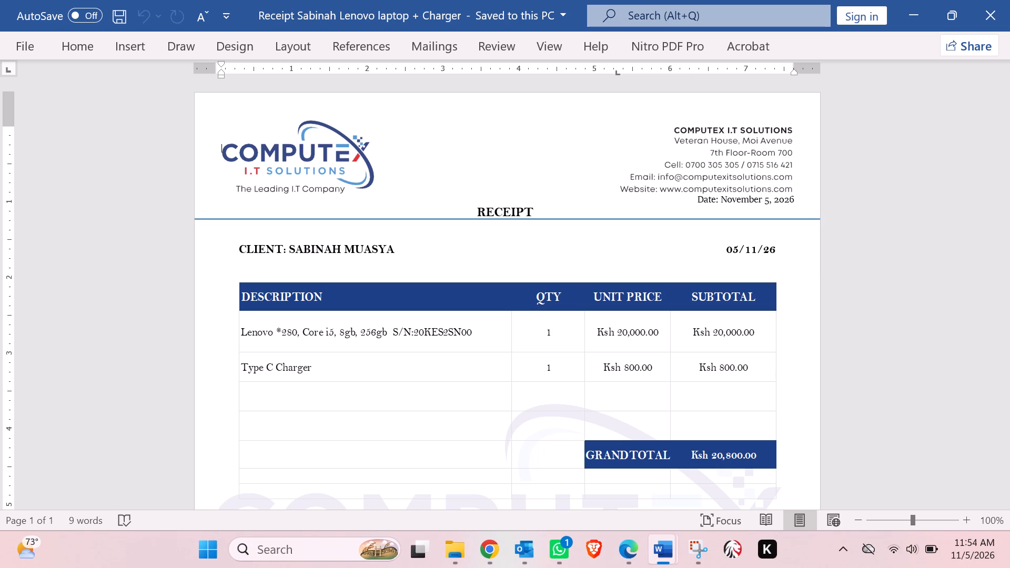
Remove the client's name after the CLIENT label on the receipt, leaving the label in place.
left_click(399, 249)
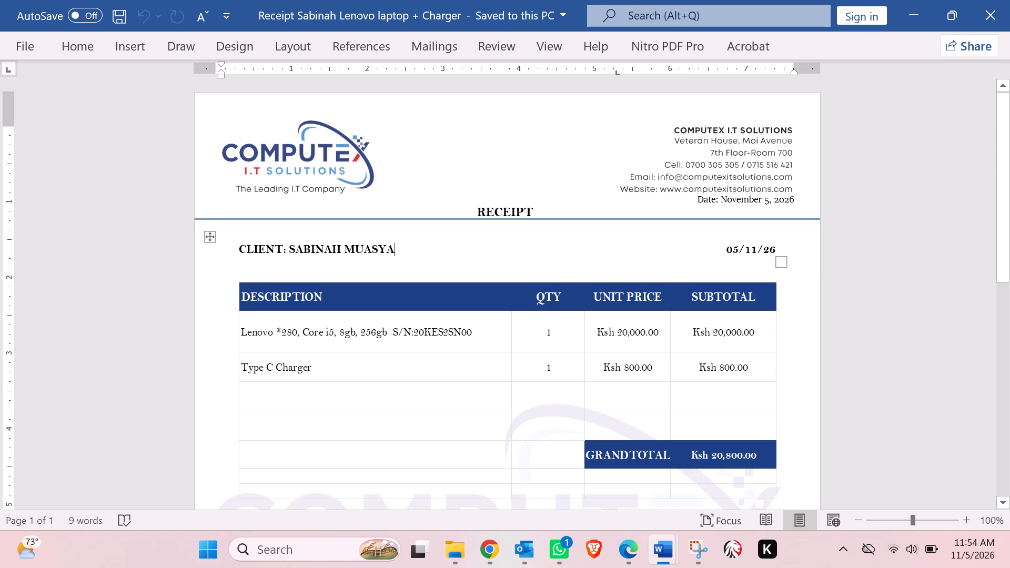
key("BackSpace")
key("BackSpace")
key("BackSpace")
key("BackSpace")
key("BackSpace")
key("BackSpace")
key("BackSpace")
key("BackSpace")
key("BackSpace")
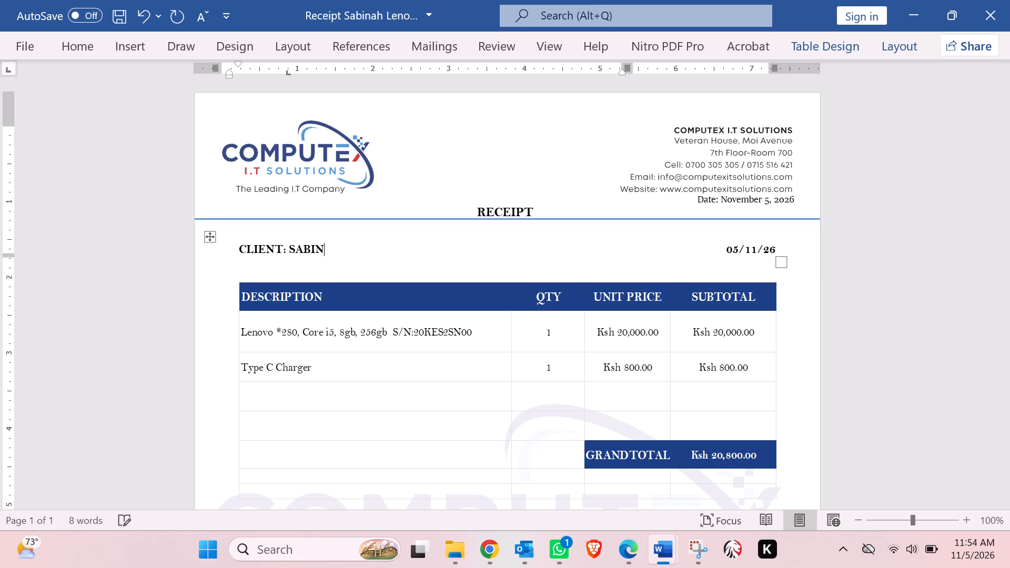
key("BackSpace")
key("BackSpace")
key("BackSpace")
key("BackSpace")
key("BackSpace")
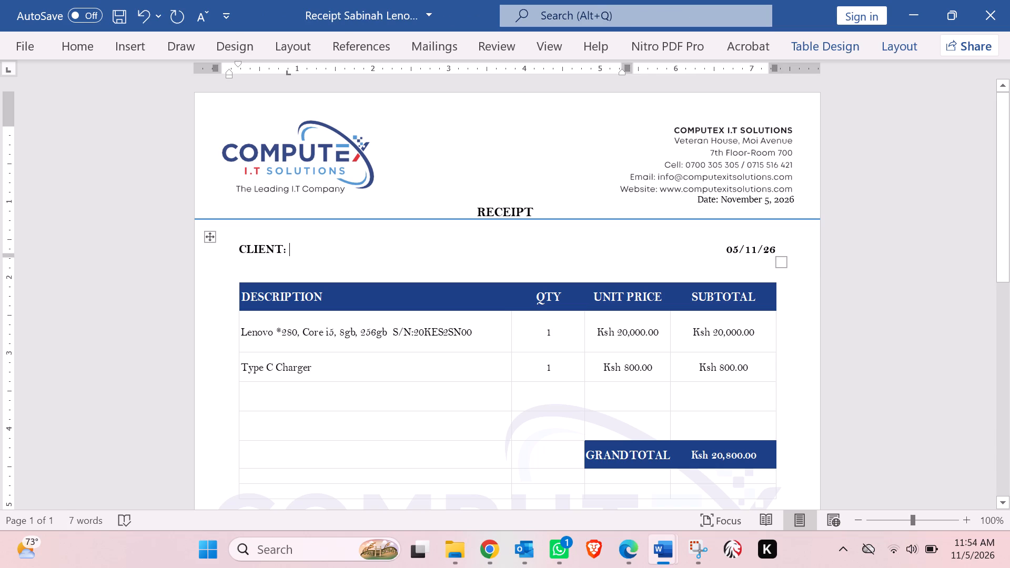
In the receipt's embedded worksheet, replace the first item's description with "HP Type C Charger".
triple_click(485, 397)
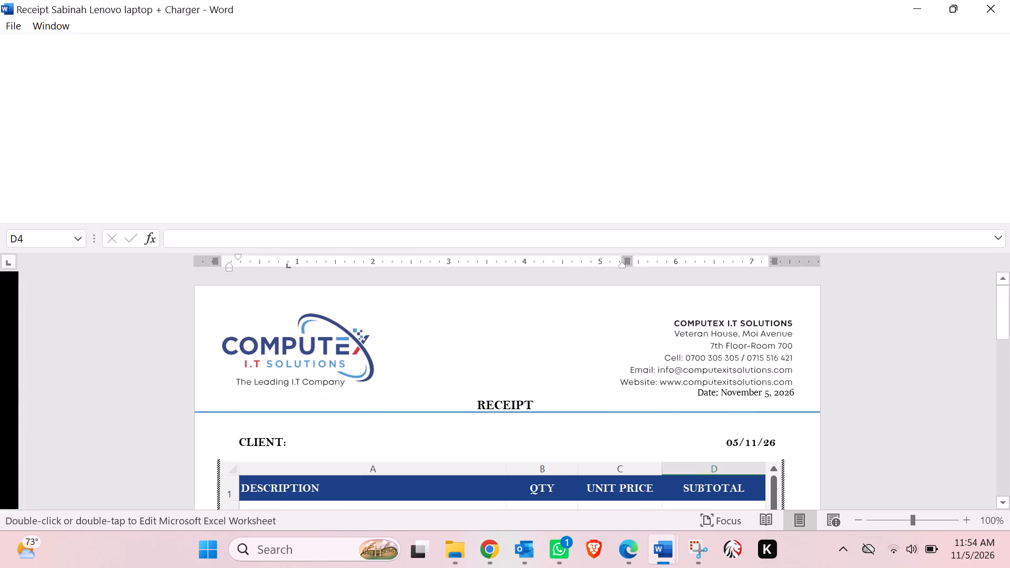
scroll(890, 380, "down", 2)
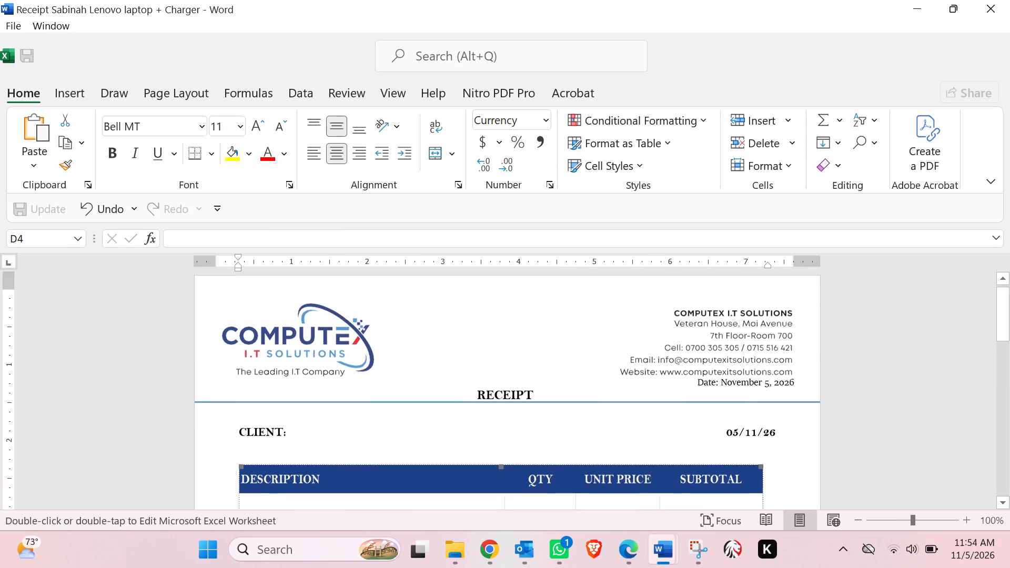
scroll(890, 380, "down", 2)
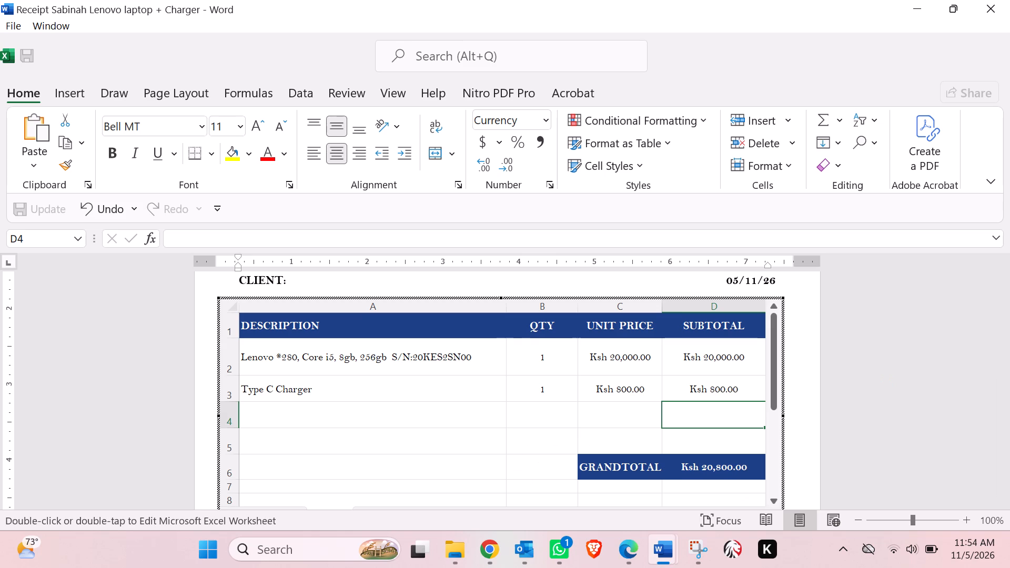
left_click(442, 358)
key("Delete")
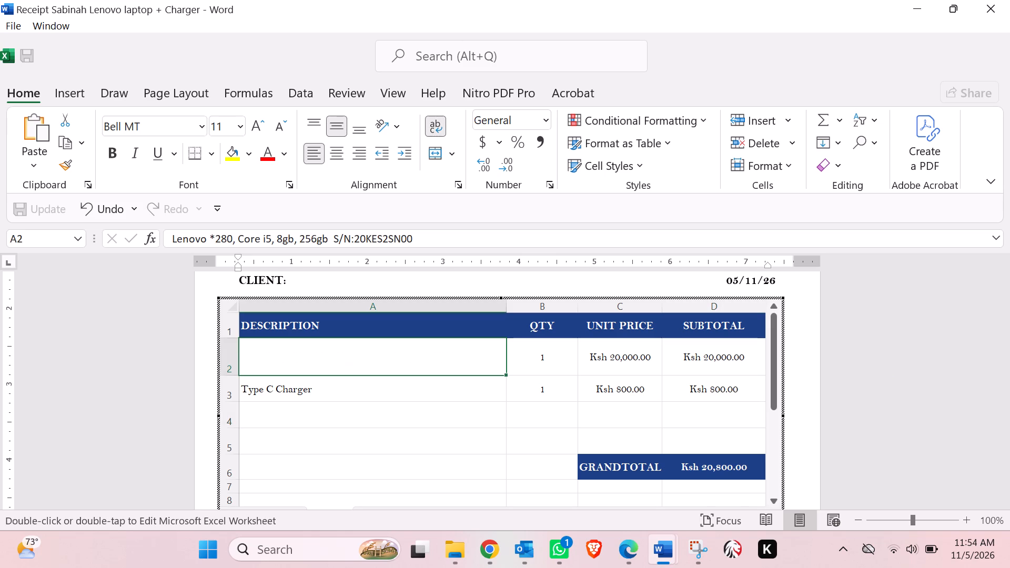
left_click(280, 357)
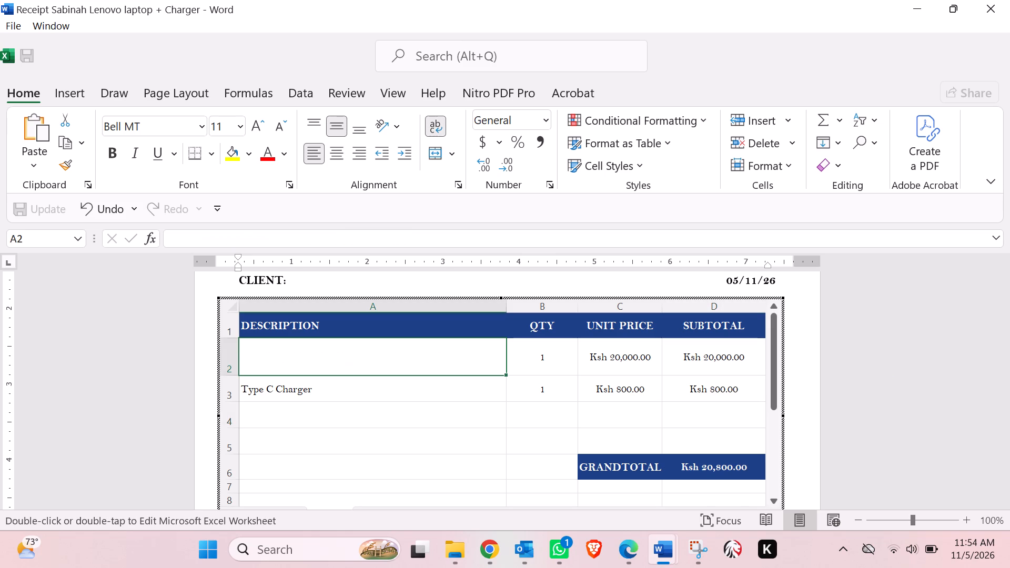
type("HP")
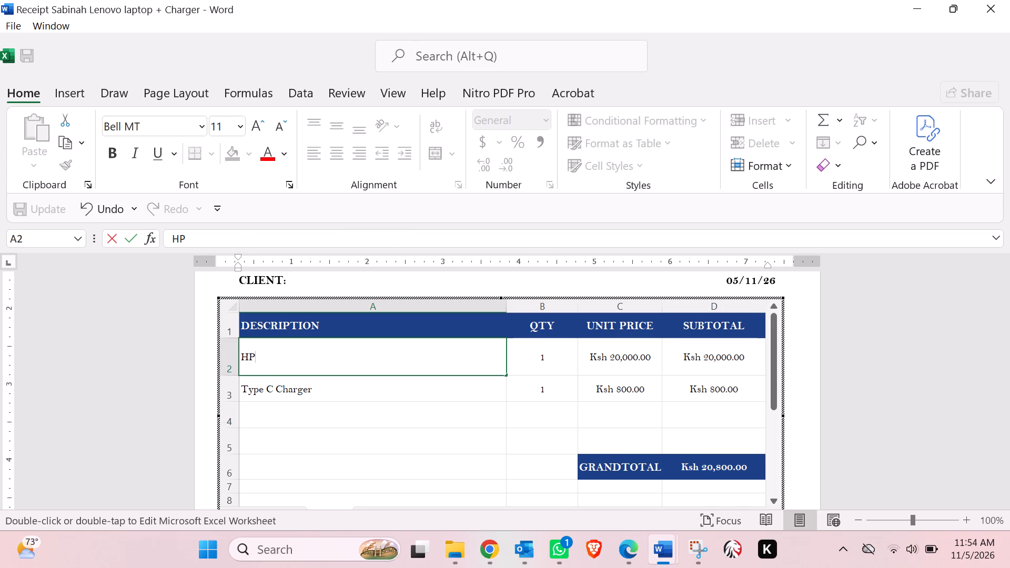
key("space")
key("t")
type("ype")
key("space")
type("C")
key("space")
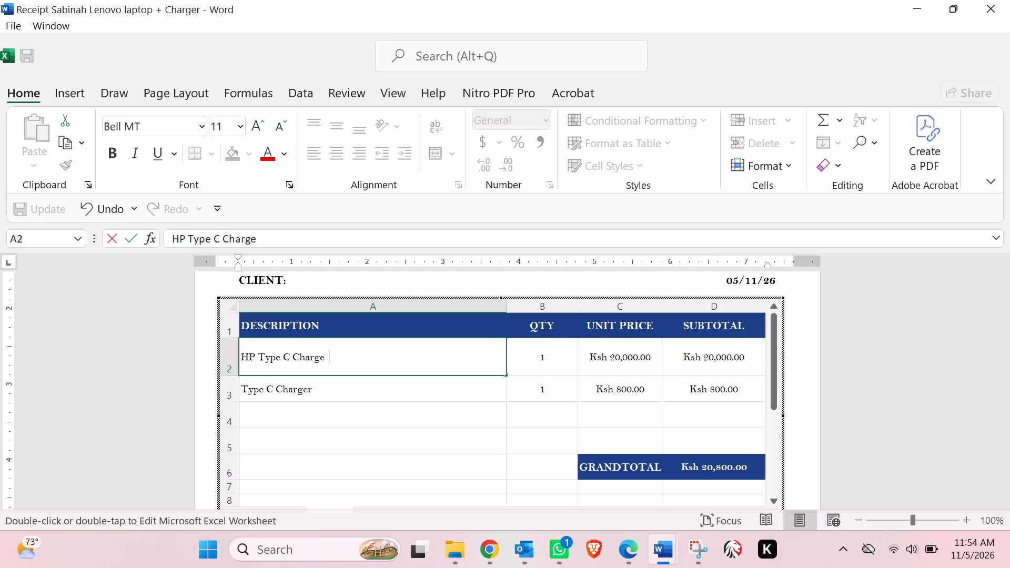
Clear the description, quantity, unit price and subtotal of the second item row in the receipt table.
left_click(385, 387)
key("Delete")
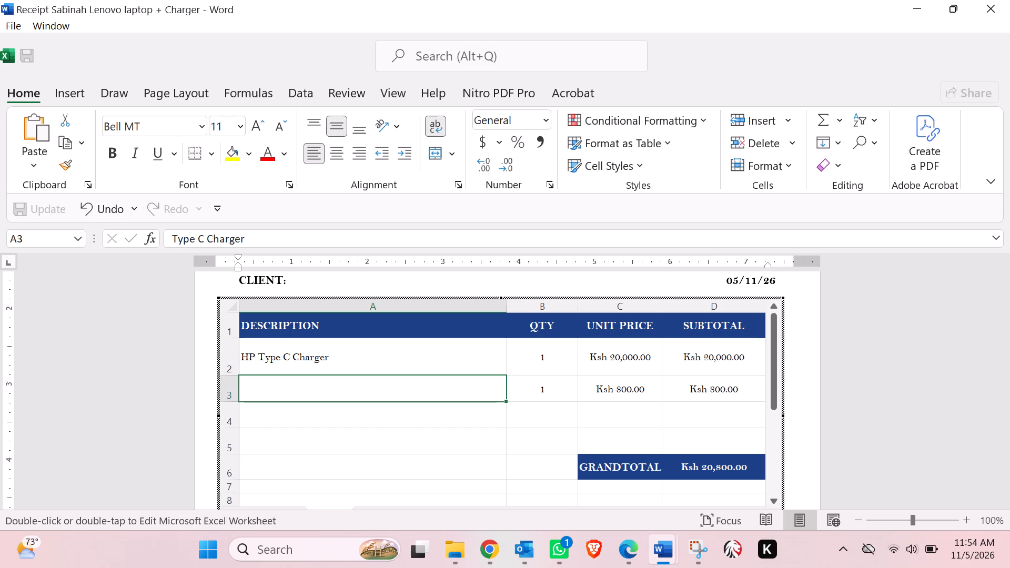
left_click(544, 381)
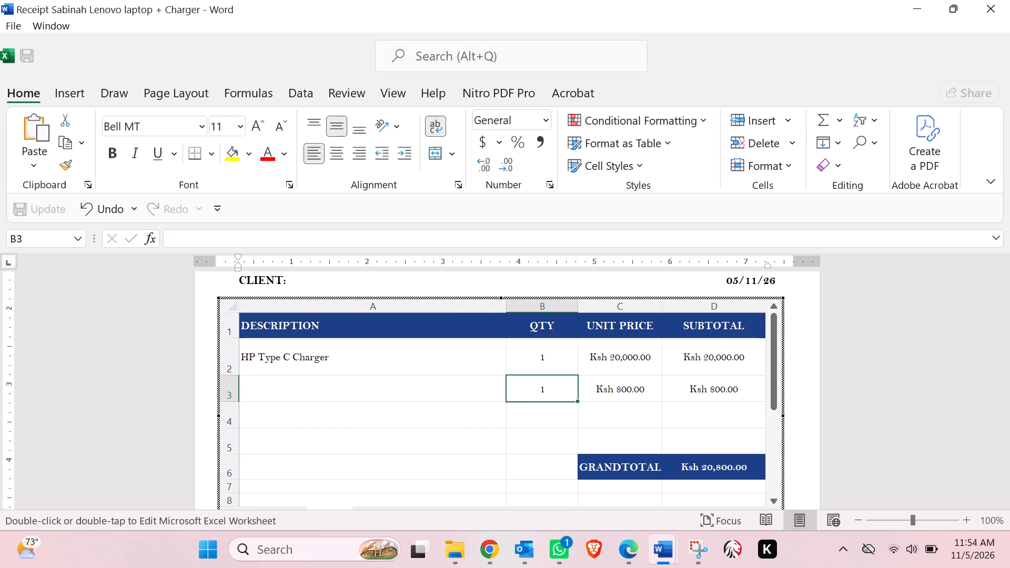
key("Delete")
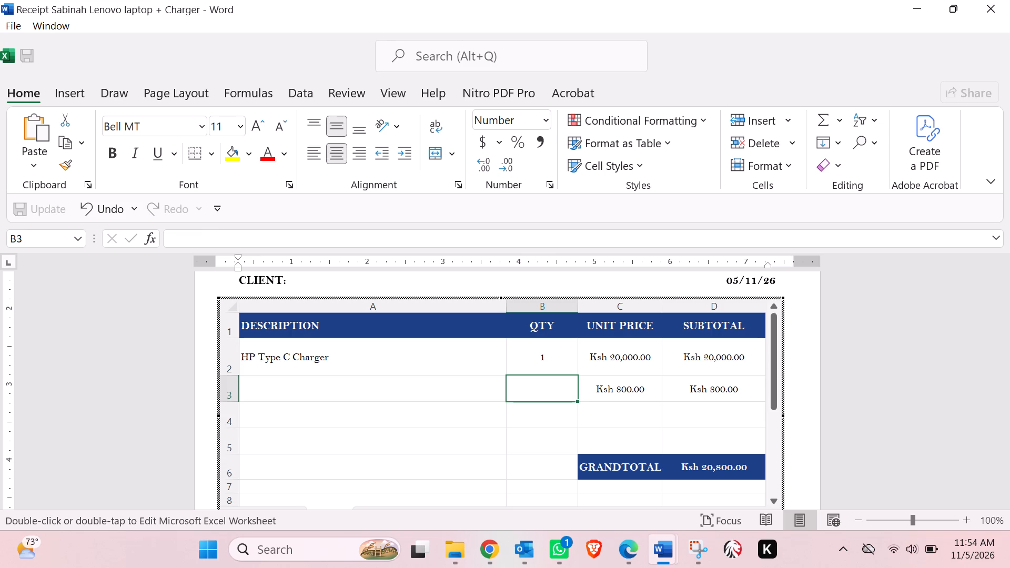
left_click(620, 389)
key("Delete")
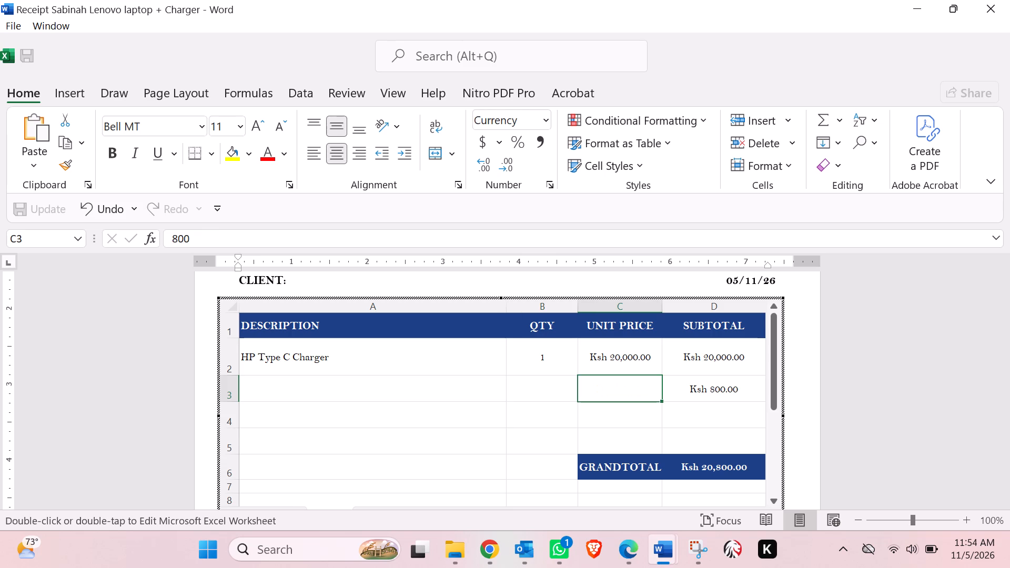
left_click(702, 389)
key("Delete")
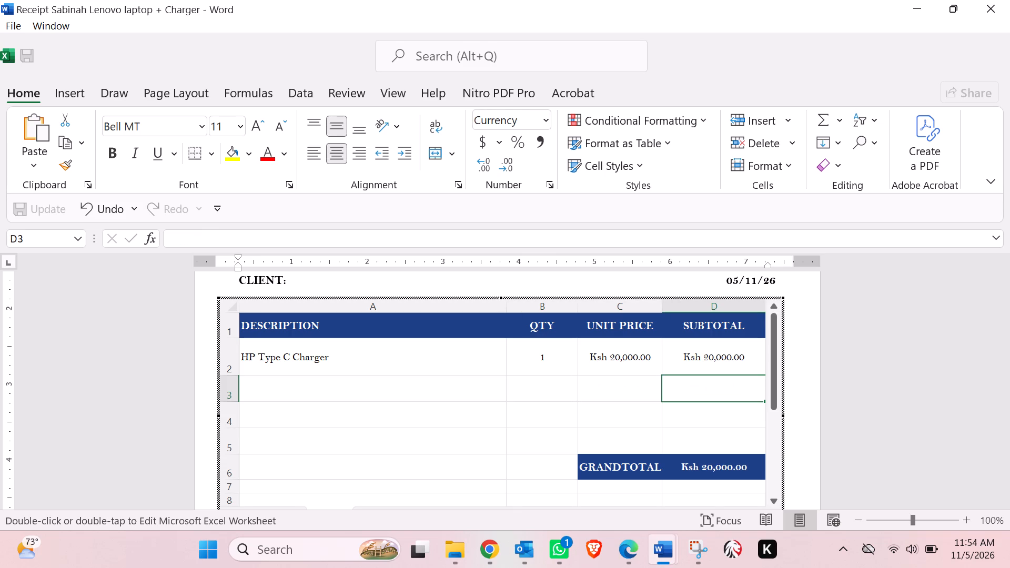
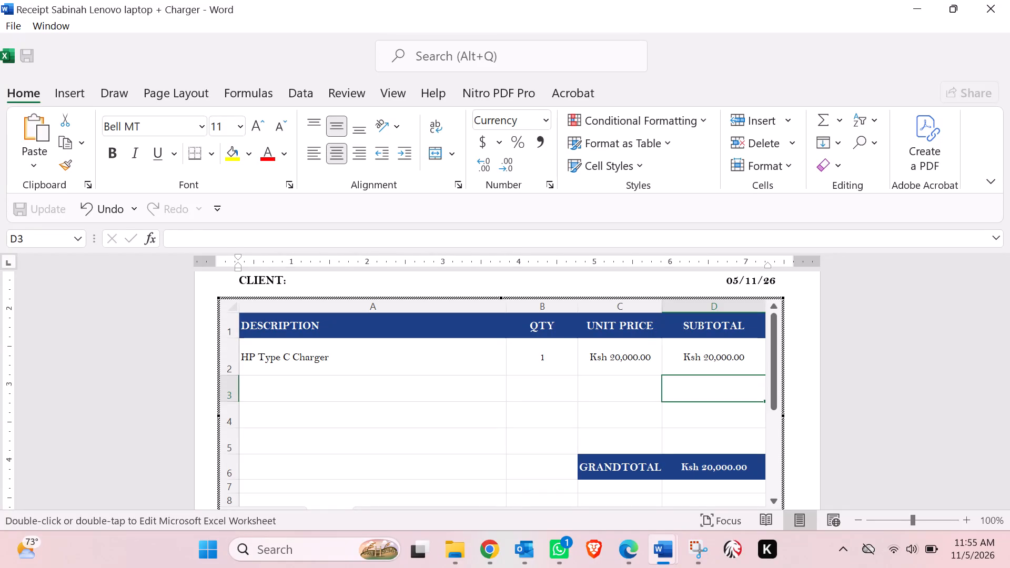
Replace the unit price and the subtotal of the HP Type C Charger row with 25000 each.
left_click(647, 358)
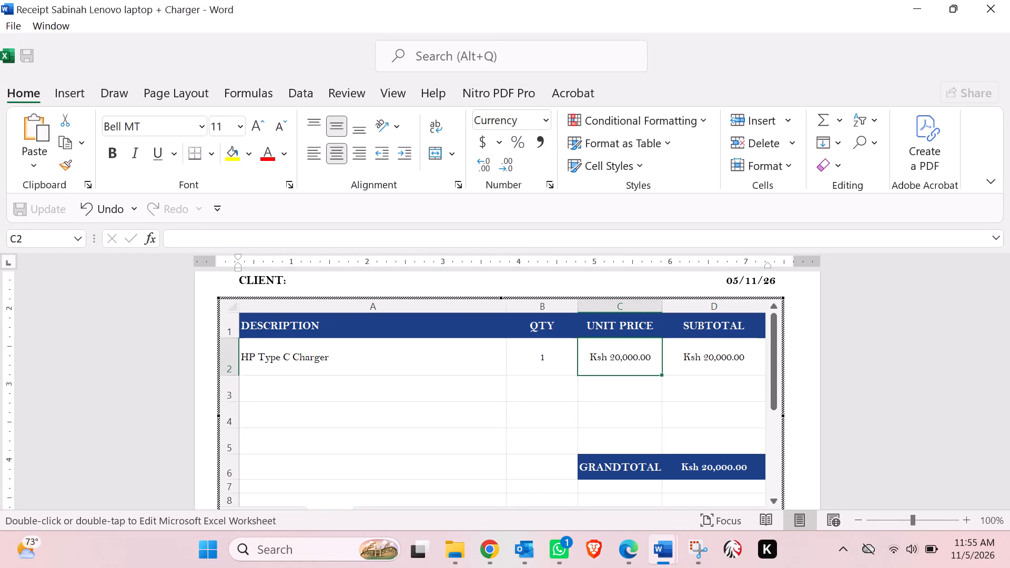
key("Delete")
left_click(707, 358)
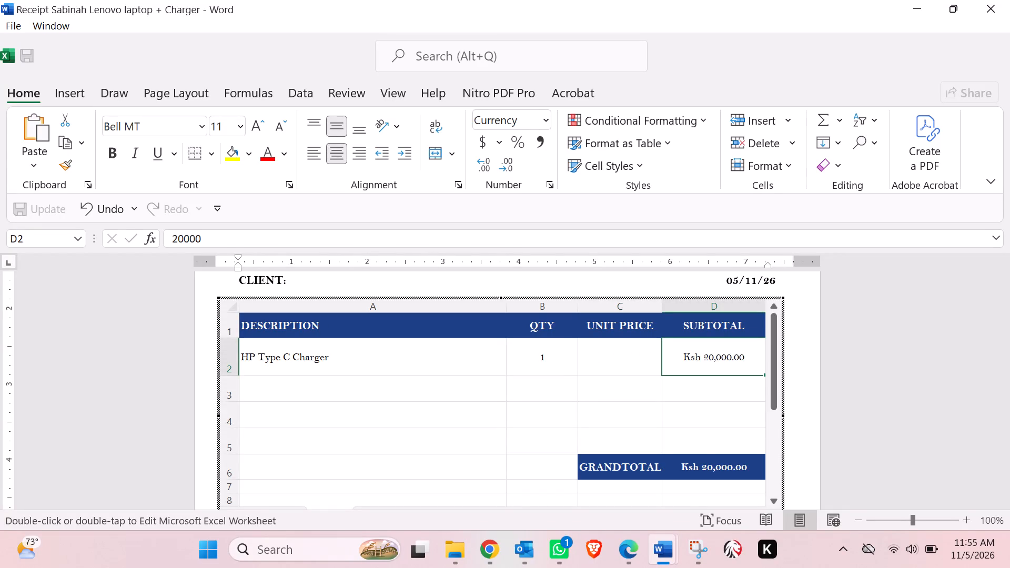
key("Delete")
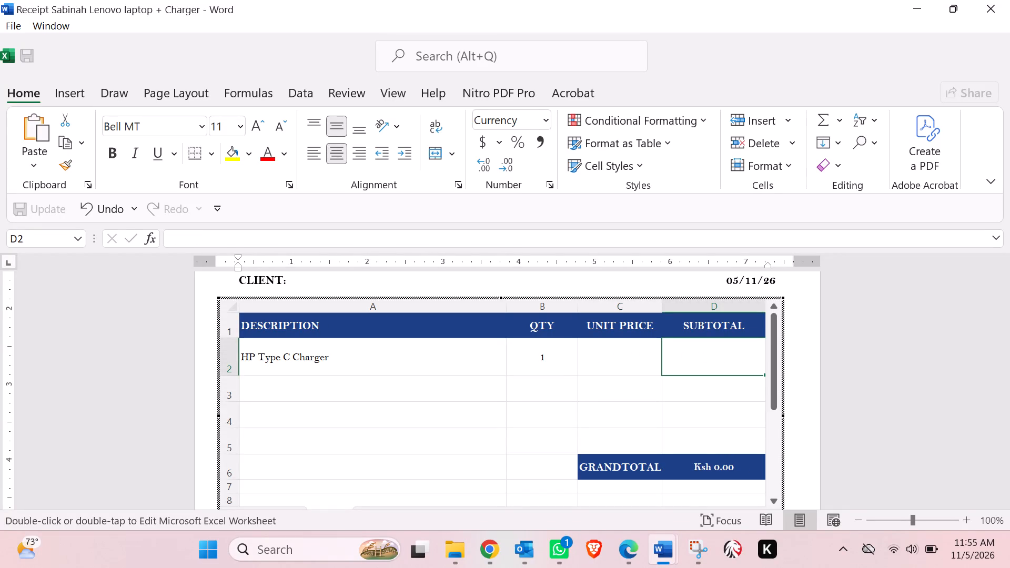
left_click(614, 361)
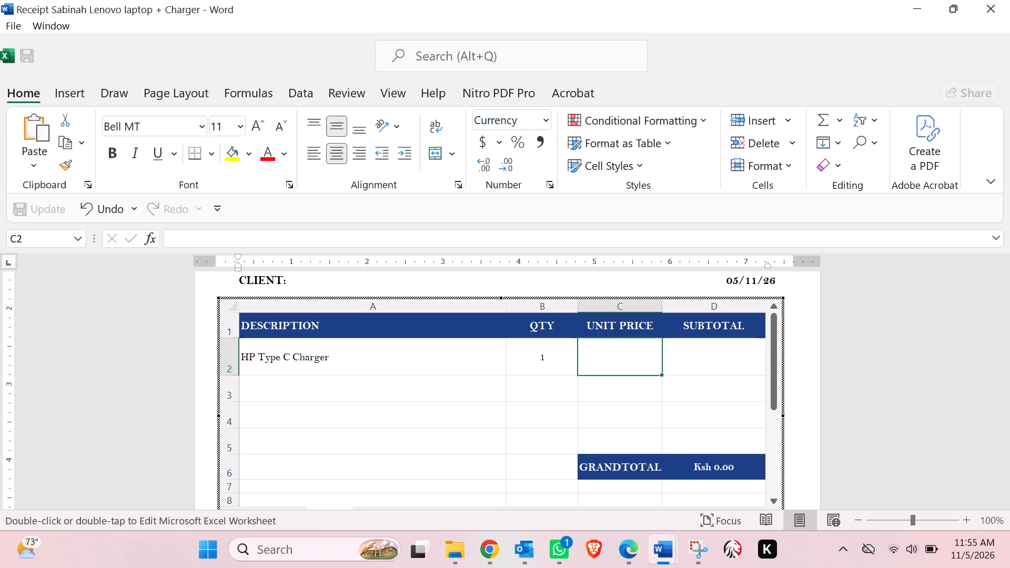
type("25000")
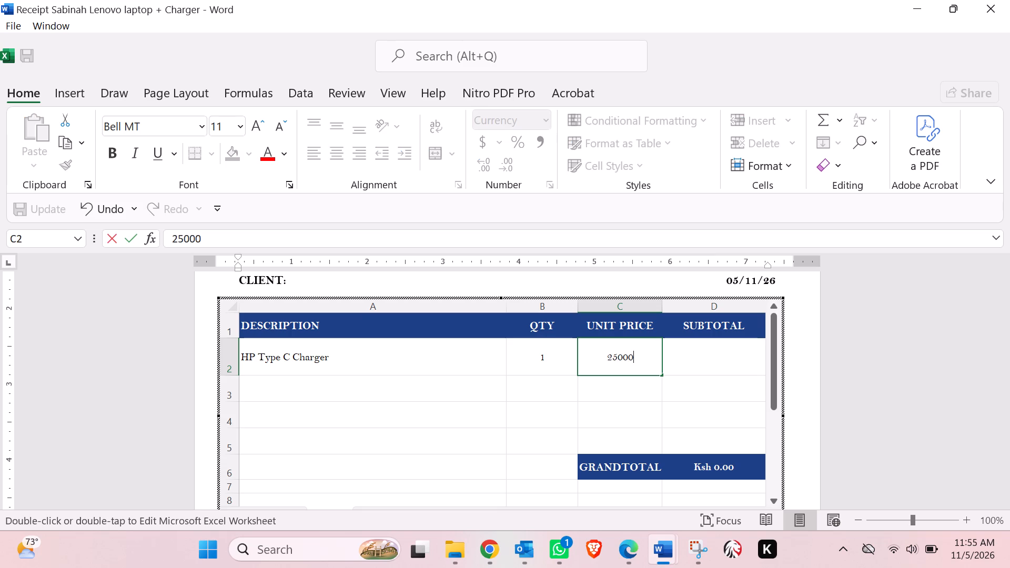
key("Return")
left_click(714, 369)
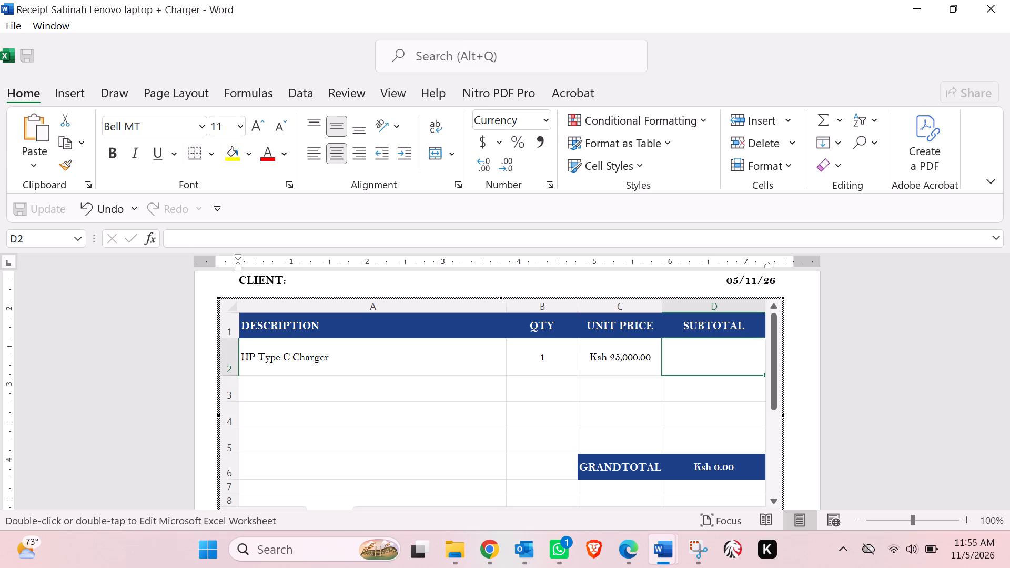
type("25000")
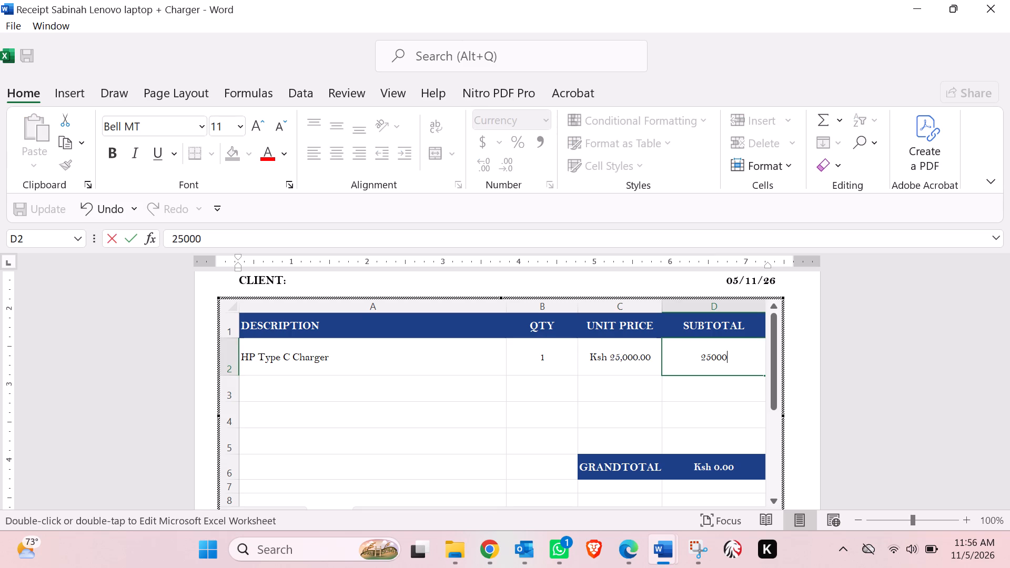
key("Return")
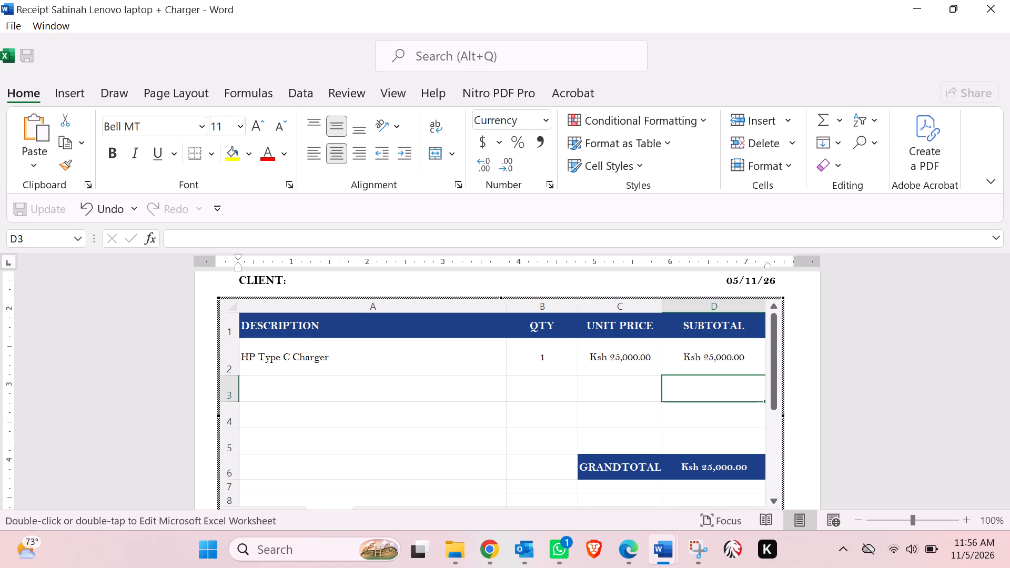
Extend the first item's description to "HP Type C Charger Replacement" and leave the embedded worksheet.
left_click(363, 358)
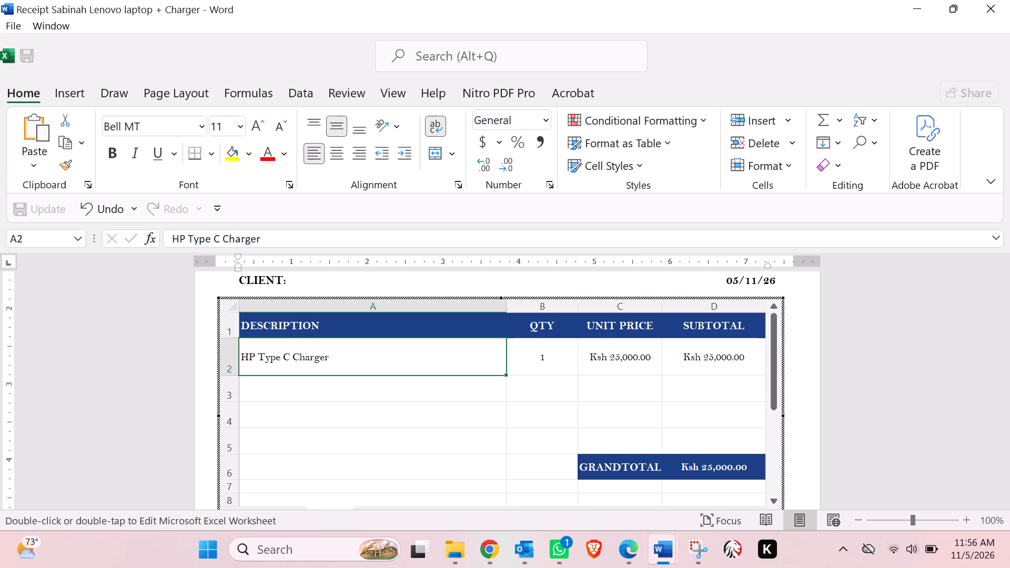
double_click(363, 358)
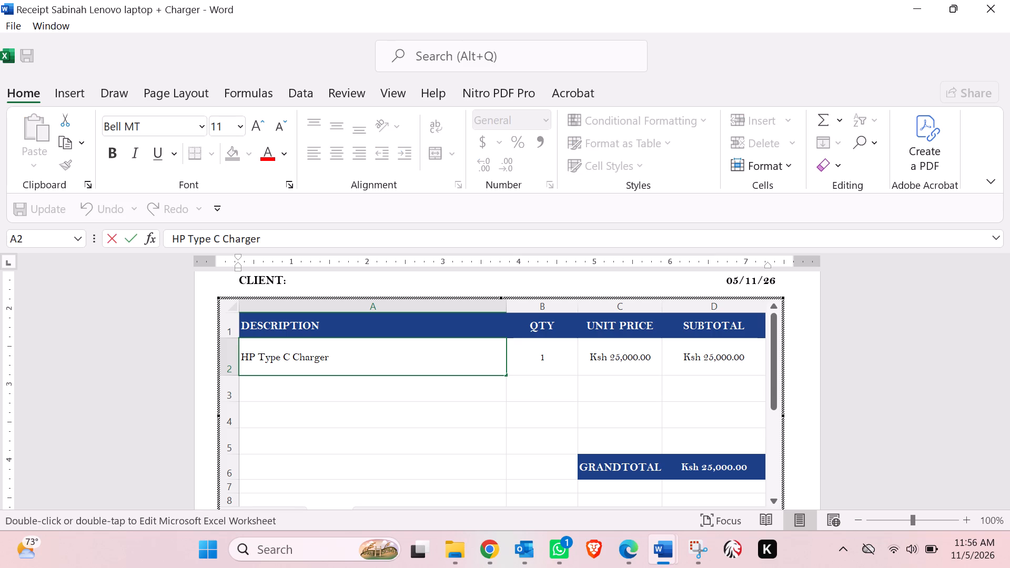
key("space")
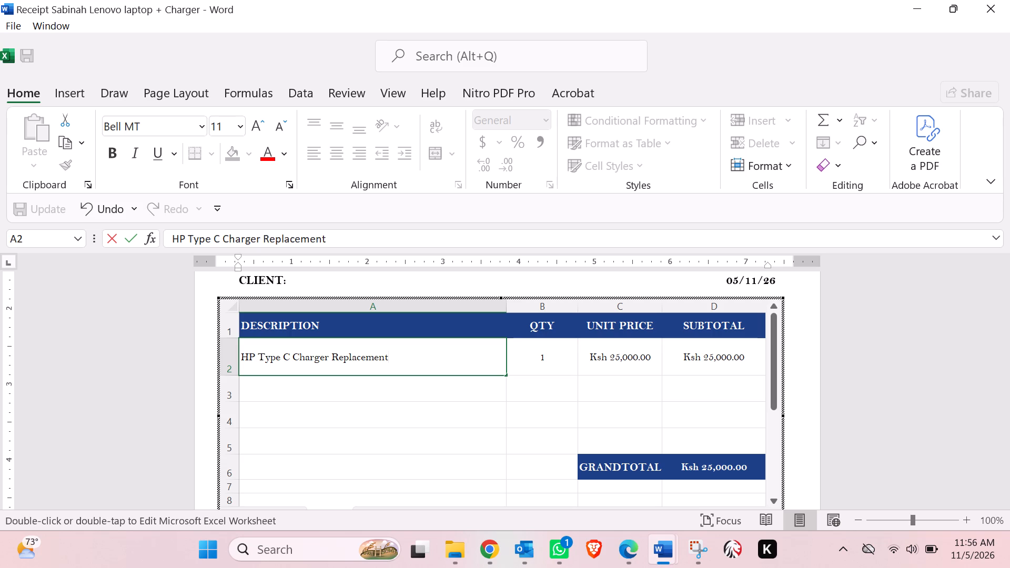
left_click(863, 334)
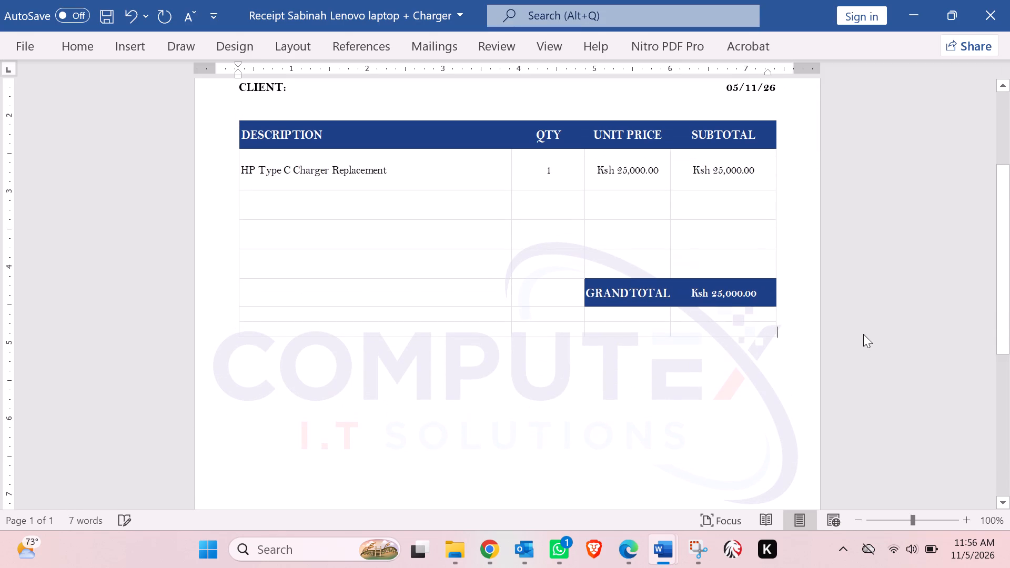
Review the whole receipt page, from the item table down to the footer and back up to the header.
scroll(863, 334, "down", 1)
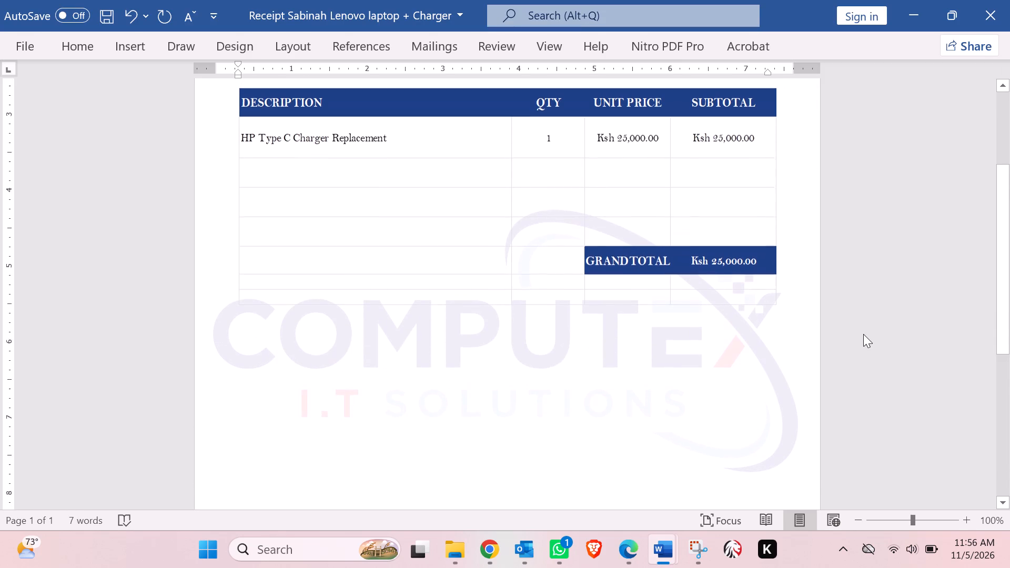
scroll(863, 334, "down", 4)
scroll(832, 254, "down", 1)
scroll(832, 254, "up", 2)
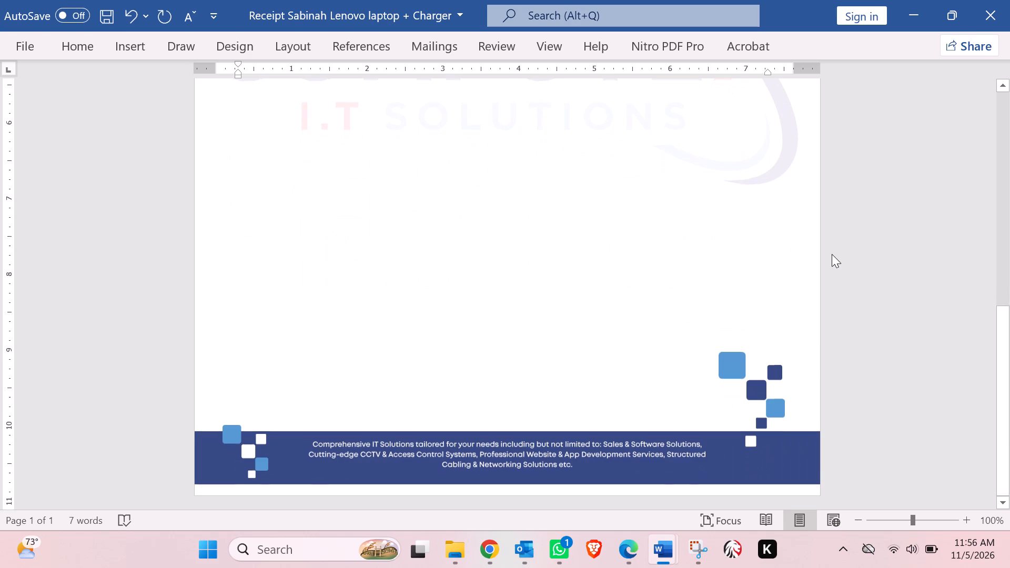
scroll(832, 254, "up", 3)
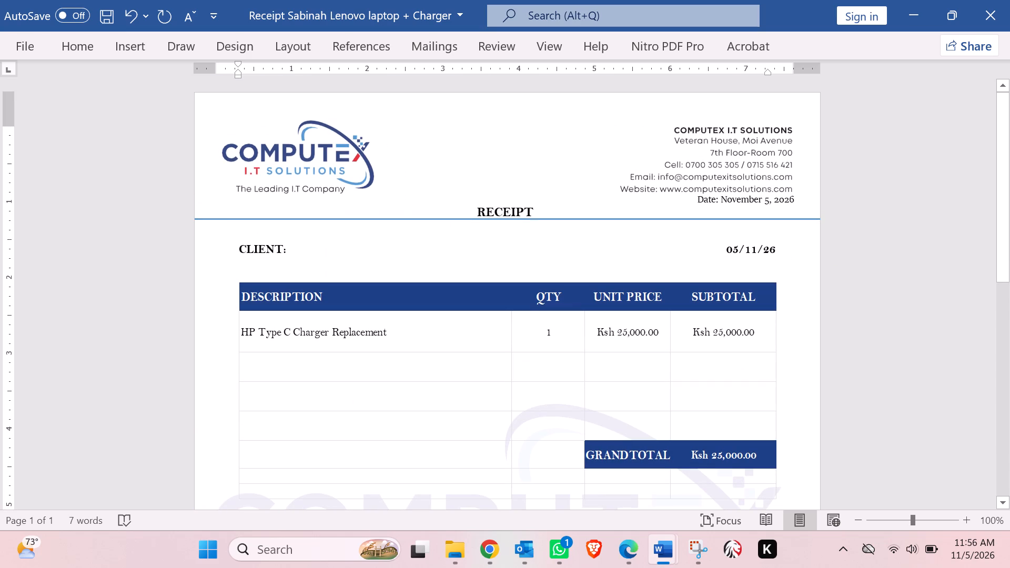
scroll(832, 254, "up", 1)
Close the edited Lenovo laptop and charger receipt without saving its changes.
left_click(993, 23)
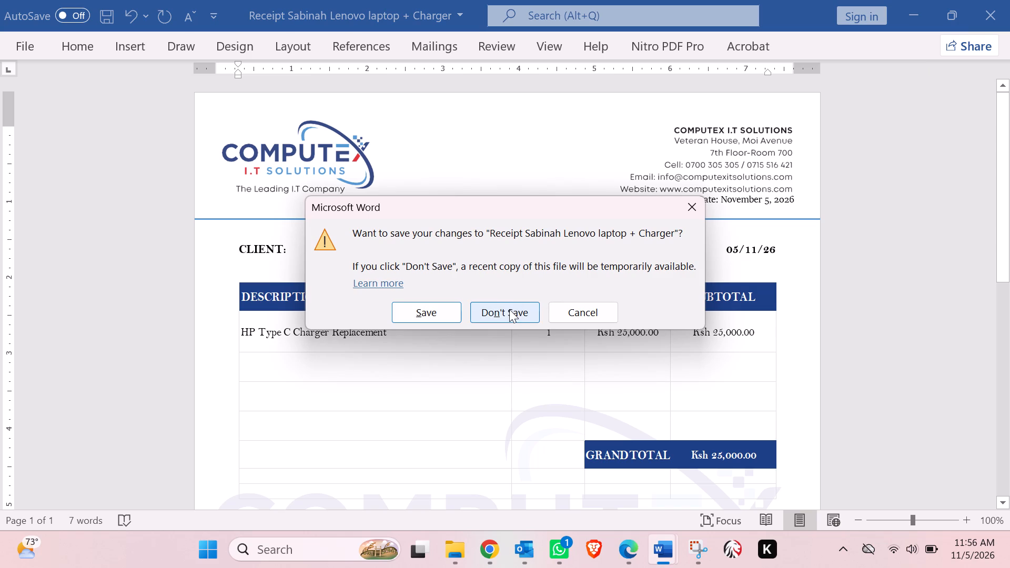
left_click(509, 309)
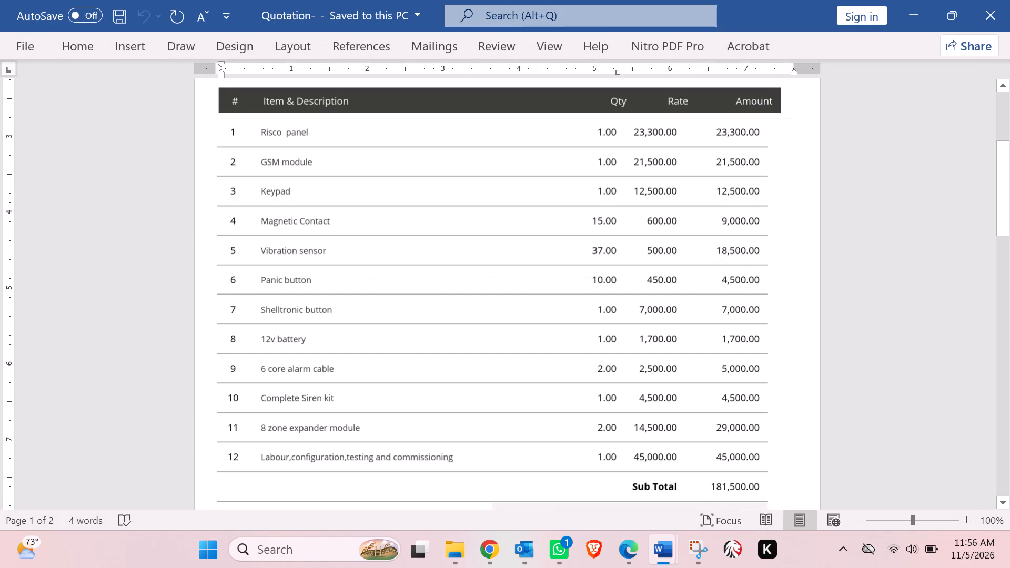
In File Explorer, open the Receipt Word template from the Computex Office Templates folder in Documents.
left_click(453, 554)
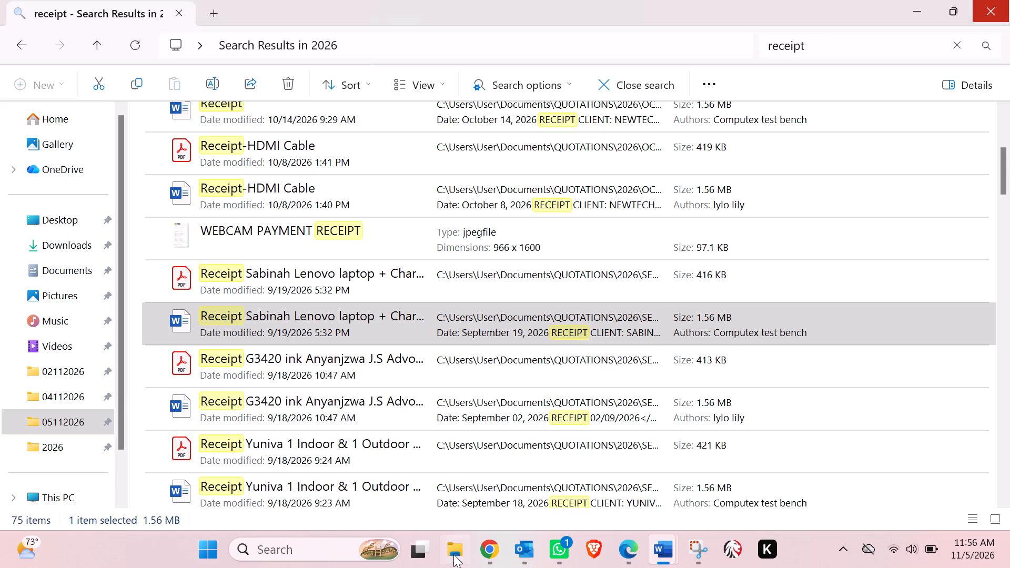
double_click(66, 263)
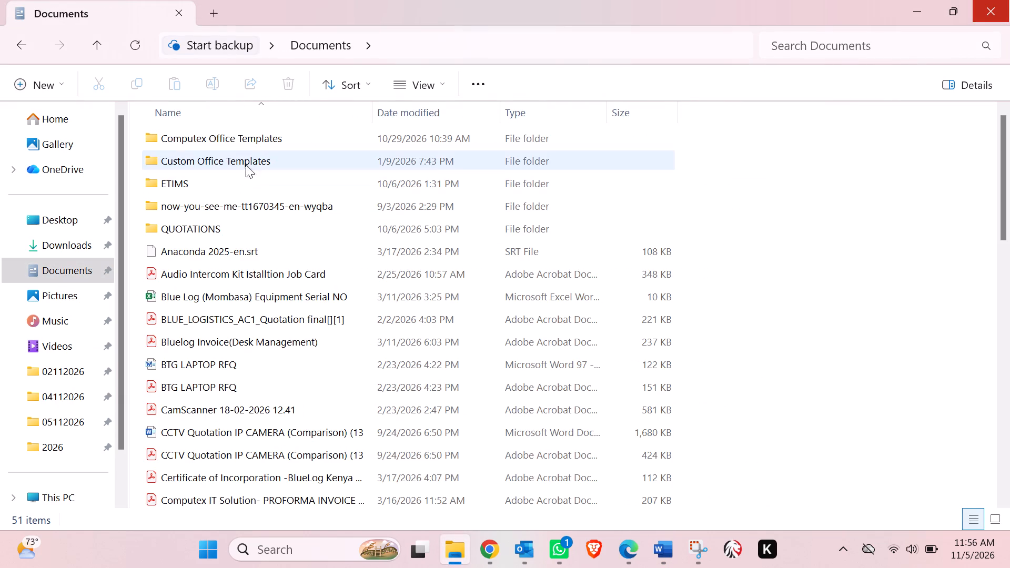
double_click(237, 137)
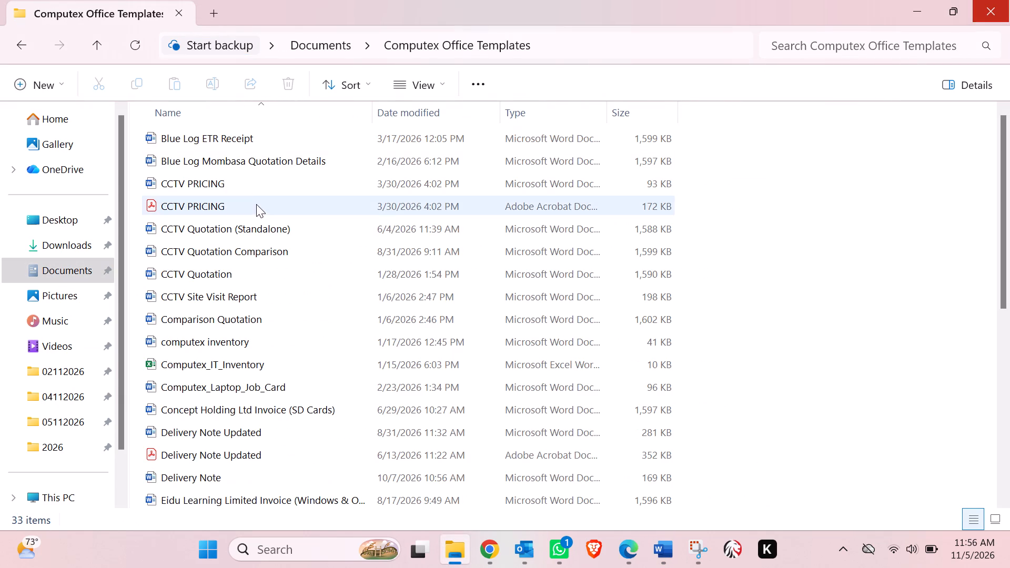
scroll(261, 347, "down", 5)
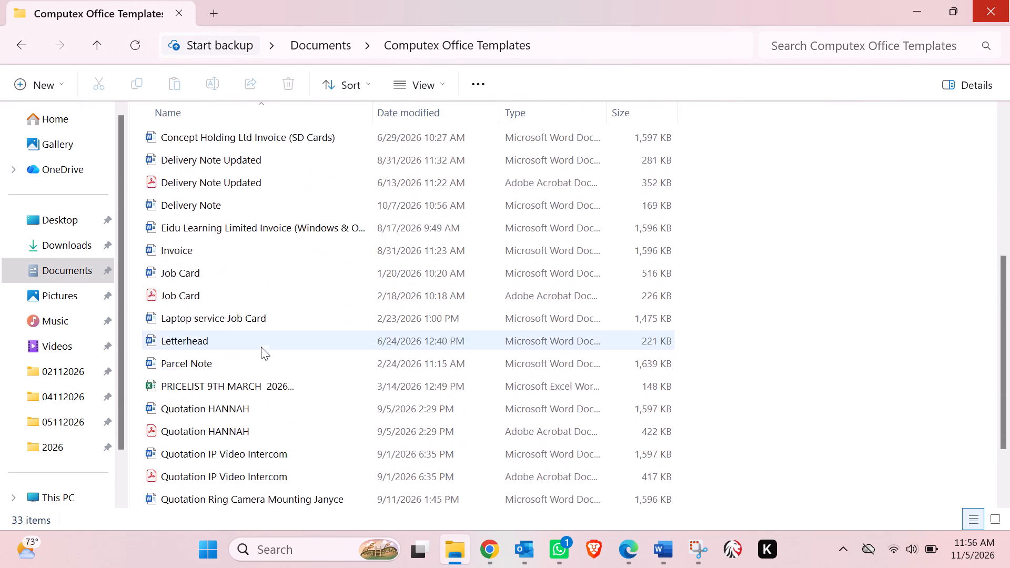
scroll(261, 347, "down", 4)
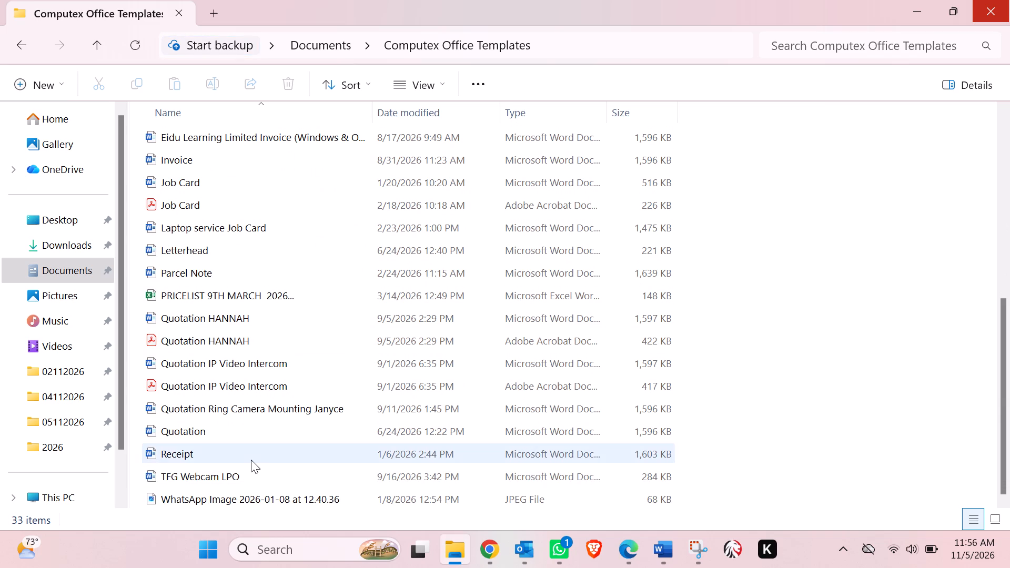
double_click(250, 454)
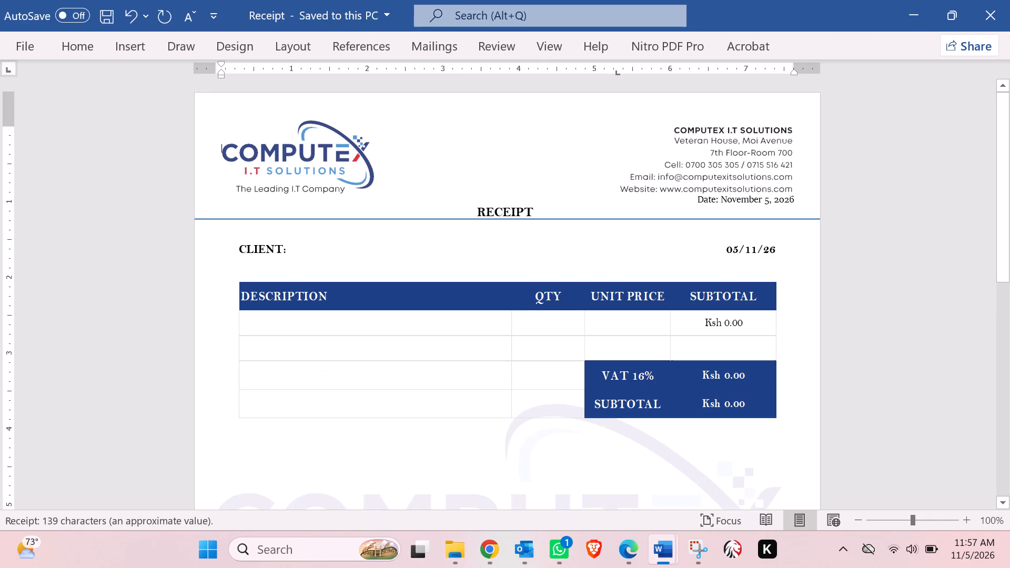
In the template's embedded worksheet, enter "HP Type C charger | Replacement" as the first item's description.
double_click(285, 323)
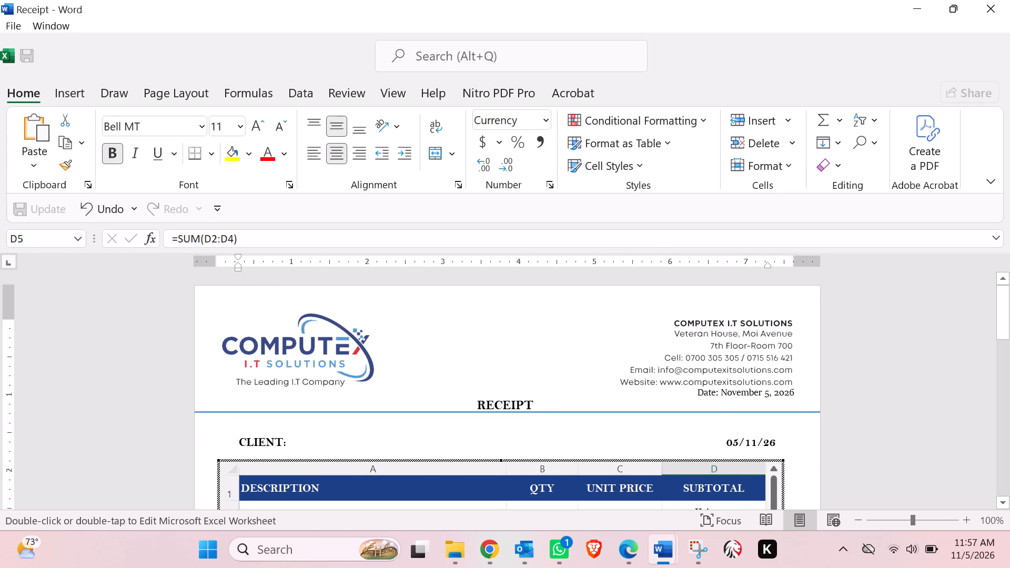
scroll(910, 420, "down", 4)
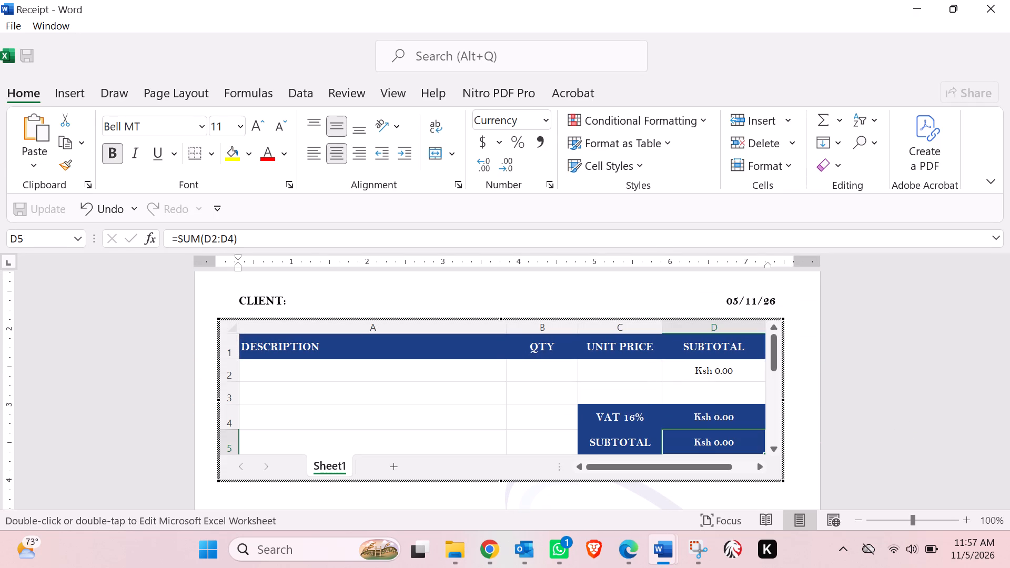
left_click(414, 367)
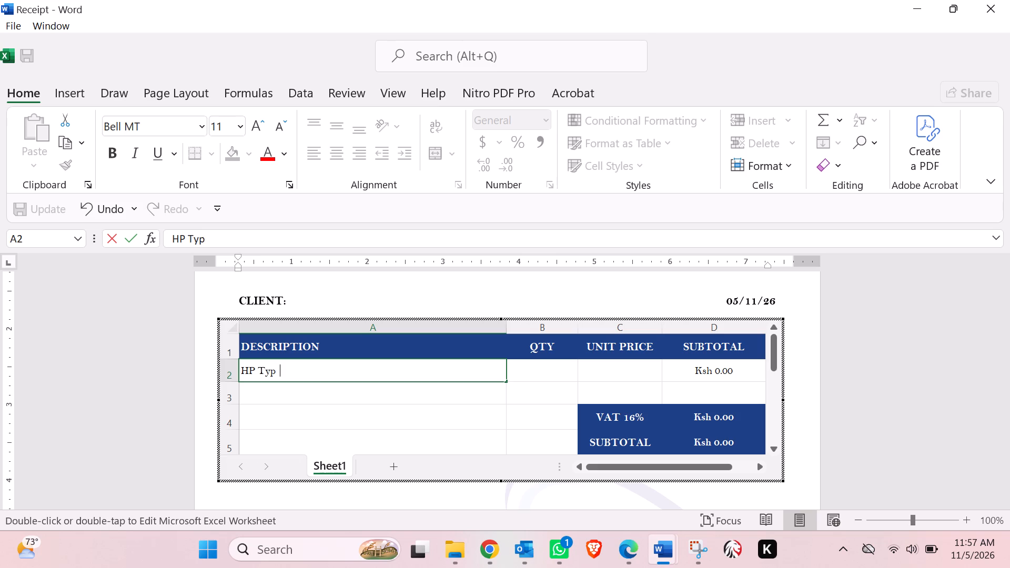
key("BackSpace")
type("e")
key("space")
key("space")
type("C")
key("BackSpace")
type("charger")
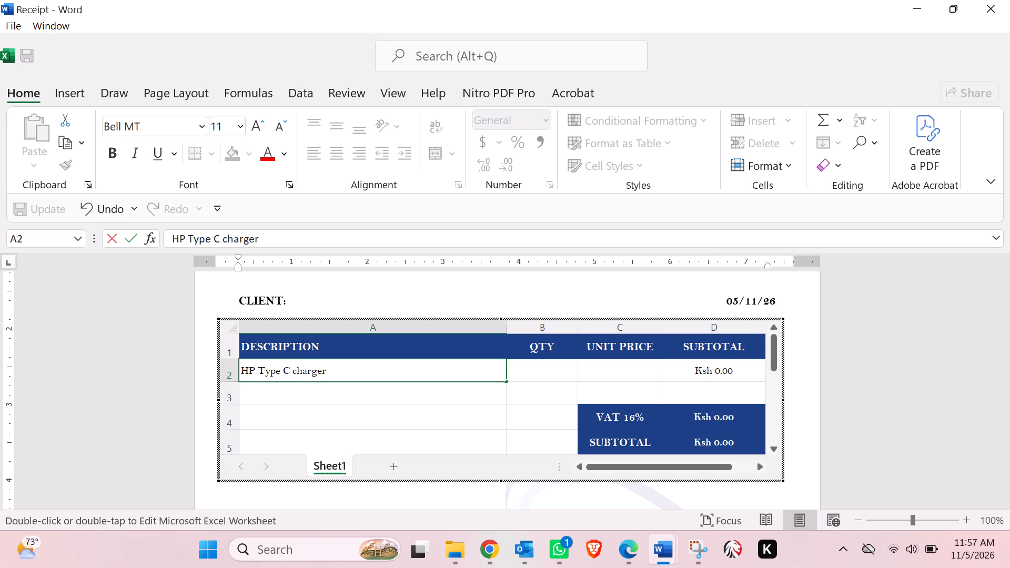
key("space")
key("BackSpace")
key("space")
key("shift+bar")
key("space")
key("r")
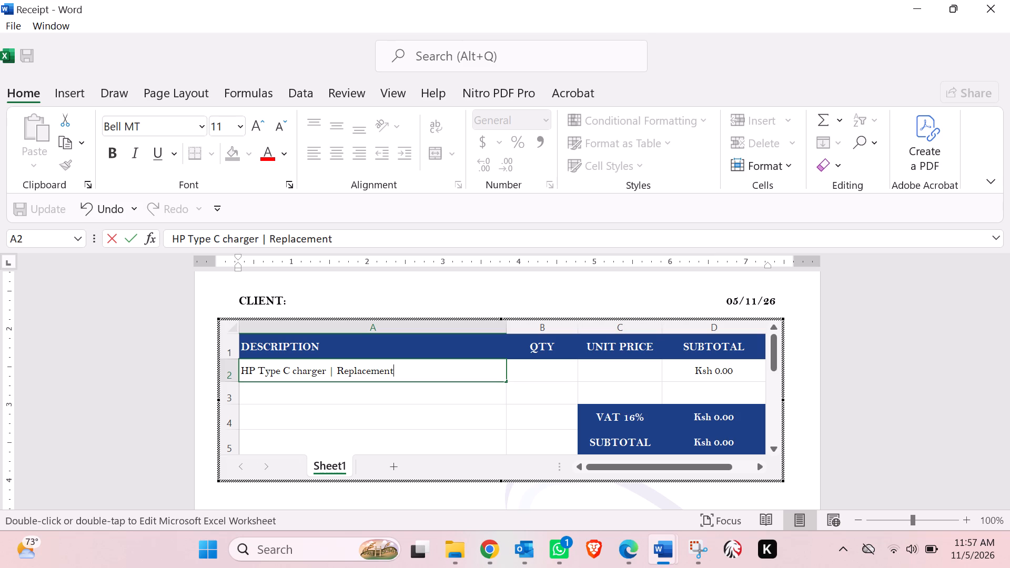
left_click(540, 374)
Fill in the charger row with quantity 1 and unit price 2500, and replace its subtotal formula with the fixed value 2500.
key("1")
left_click(628, 370)
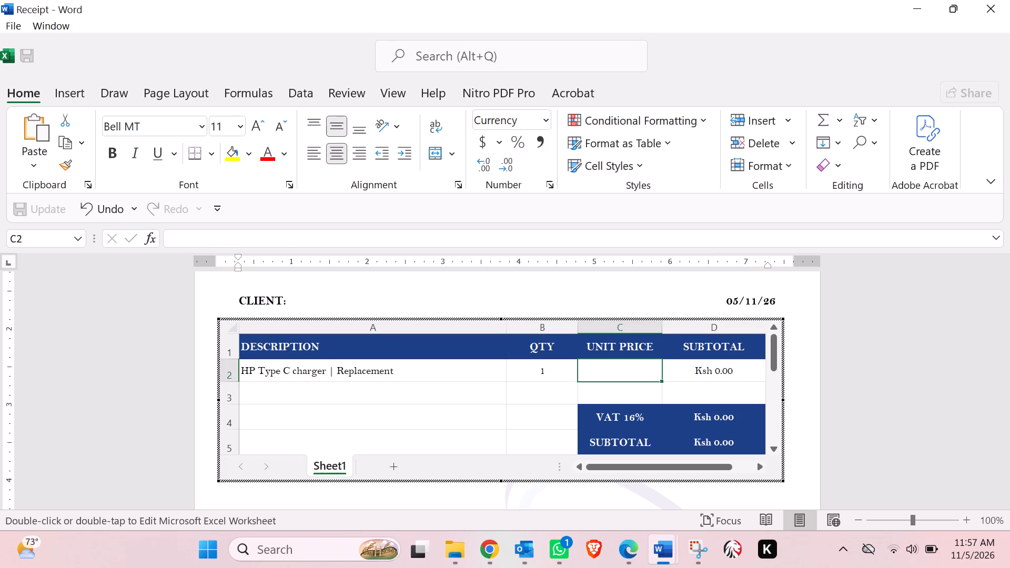
type("2500")
left_click(722, 370)
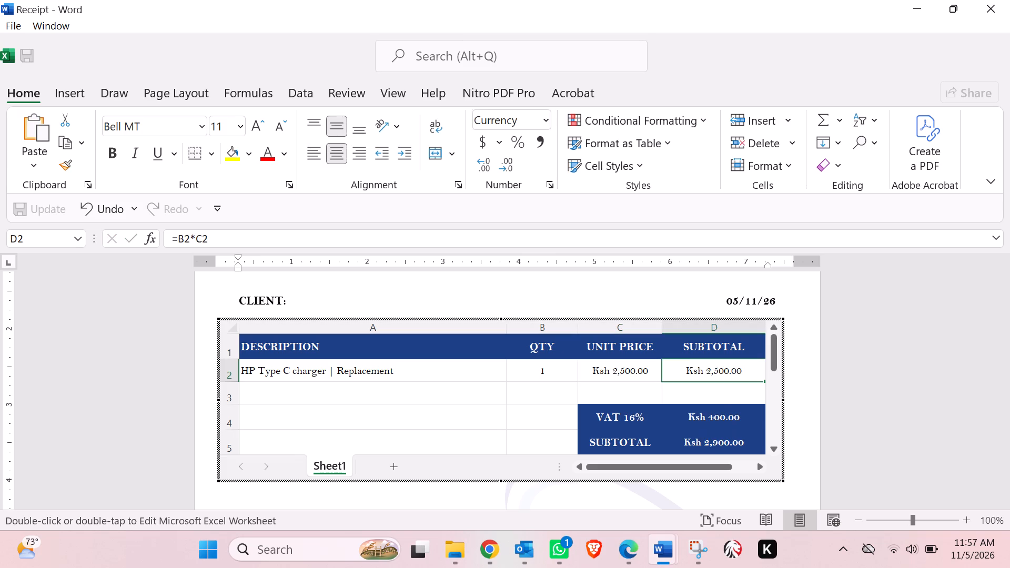
key("Delete")
type("2500")
key("Return")
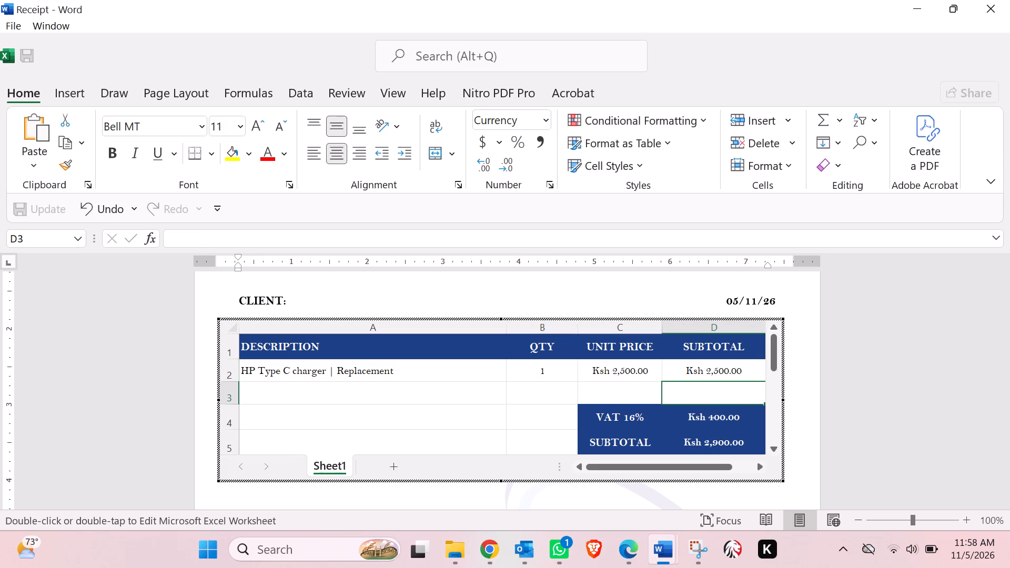
Clear the VAT 16% label and its amount from the totals block of the worksheet.
left_click(719, 418)
key("Delete")
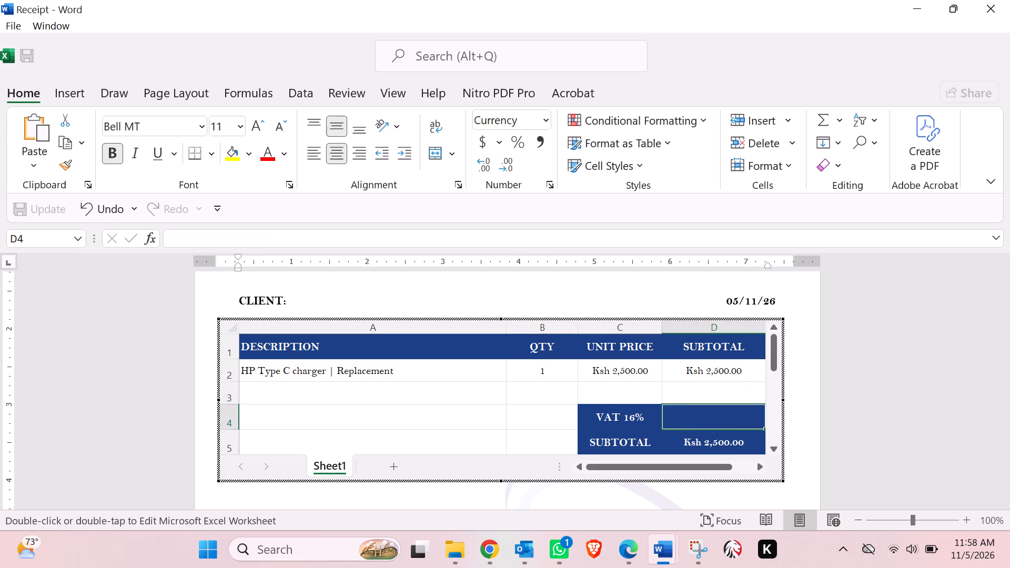
left_click(630, 421)
key("Delete")
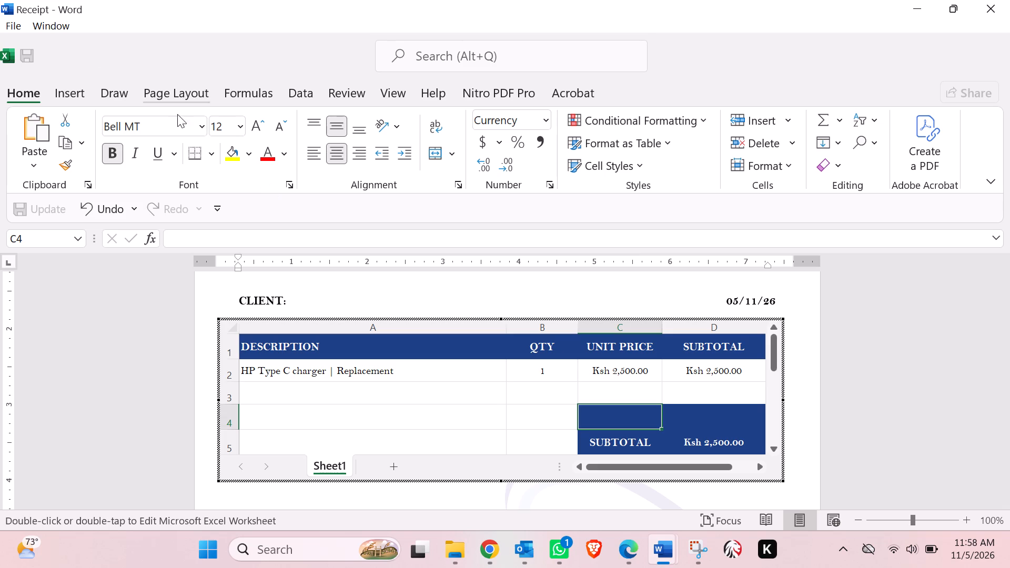
Set the two emptied VAT cells, C4 and D4, to No Fill and leave the embedded worksheet.
left_click(248, 154)
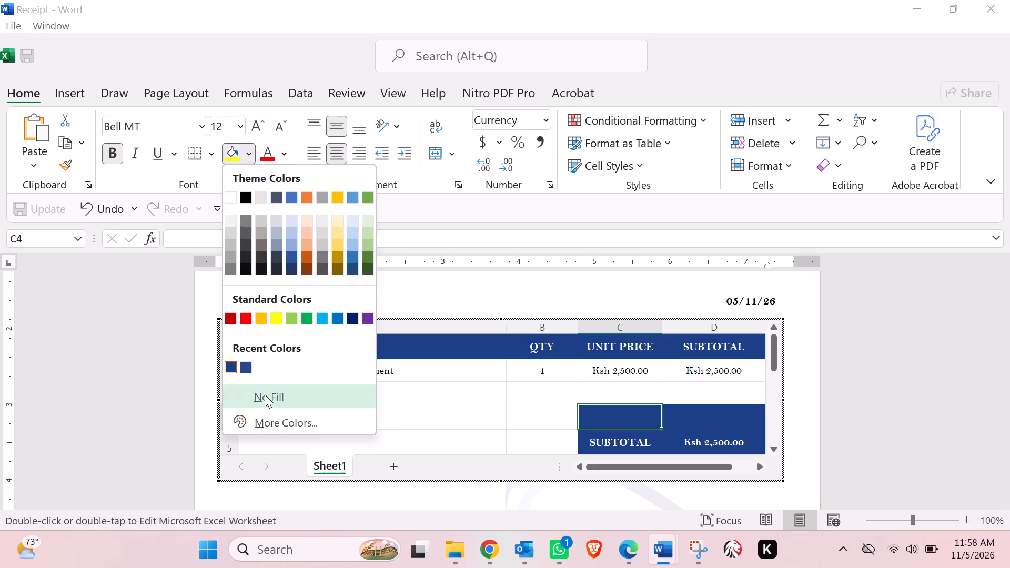
left_click(265, 394)
left_click(692, 419)
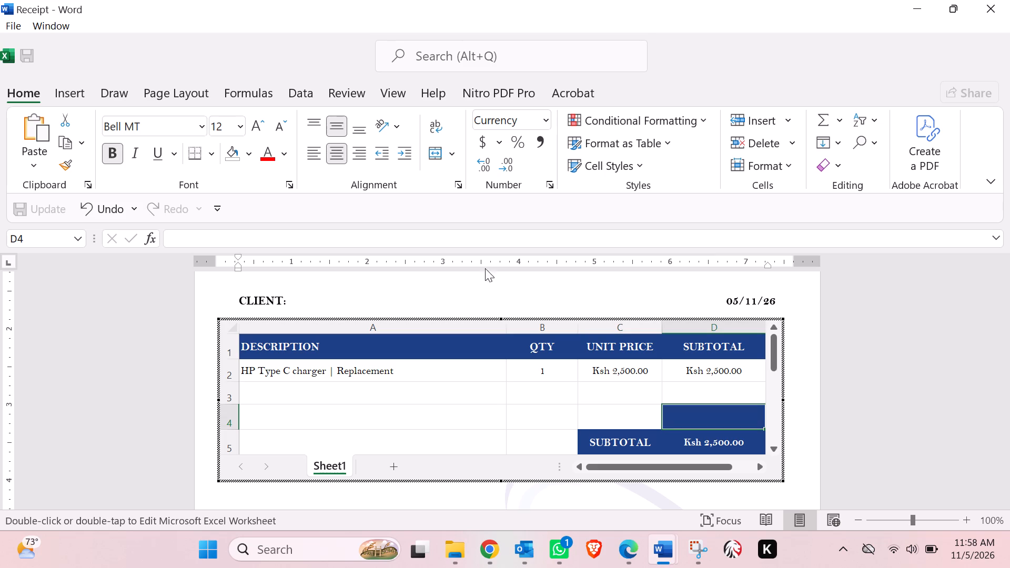
left_click(235, 160)
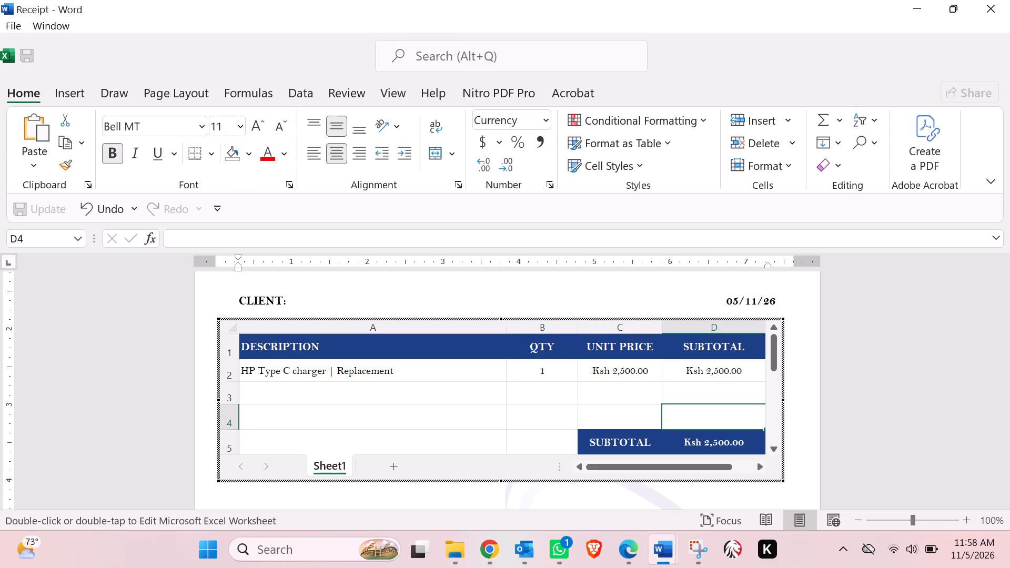
left_click(852, 374)
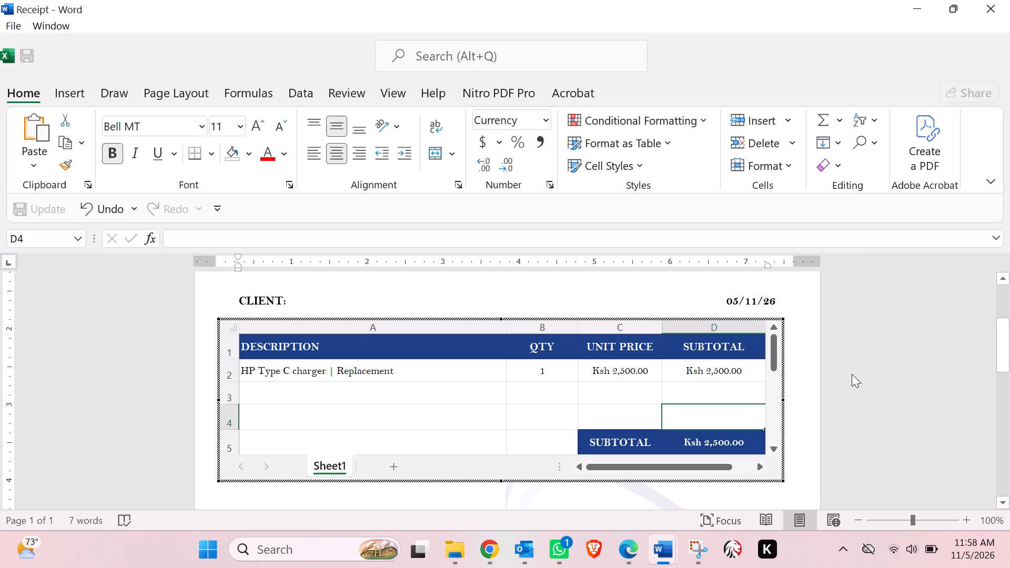
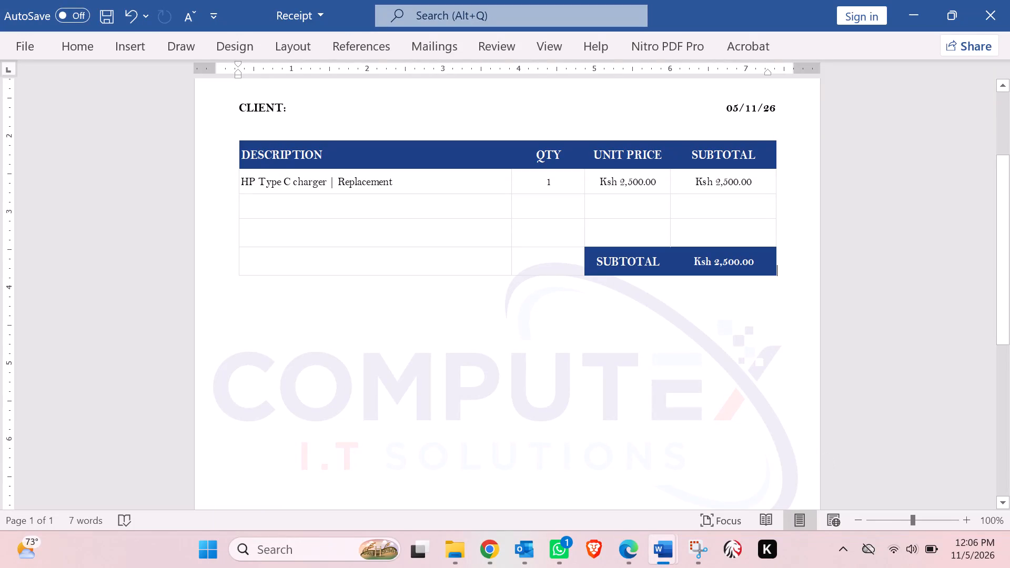
In the embedded worksheet, replace the first item's description with "HP Flower cable".
double_click(421, 186)
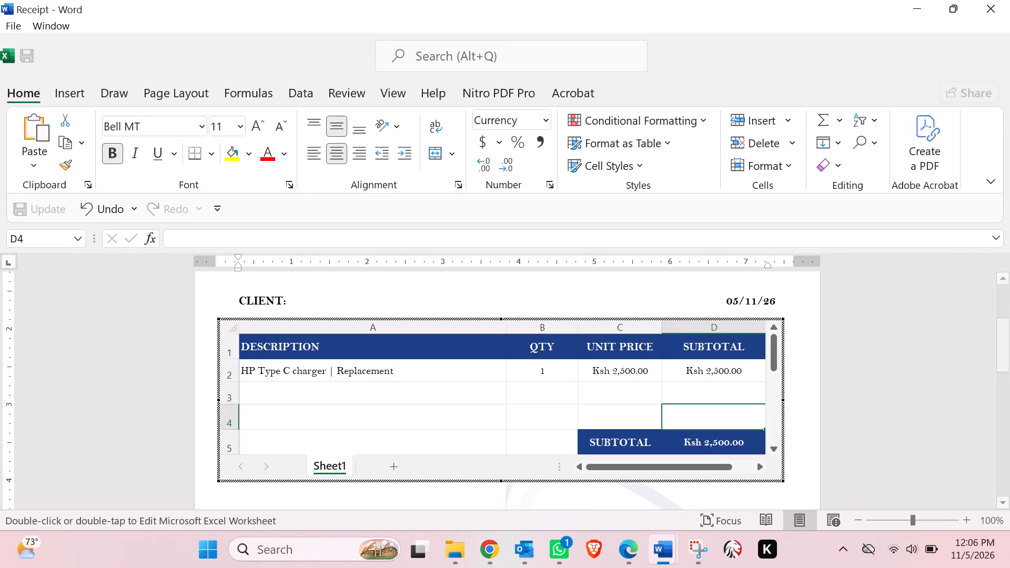
left_click(413, 369)
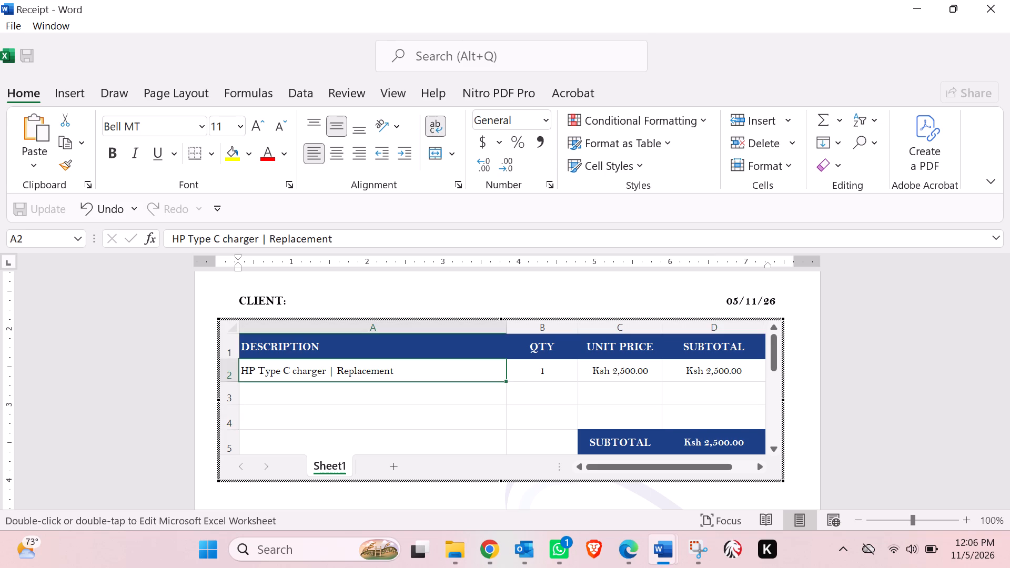
key("Delete")
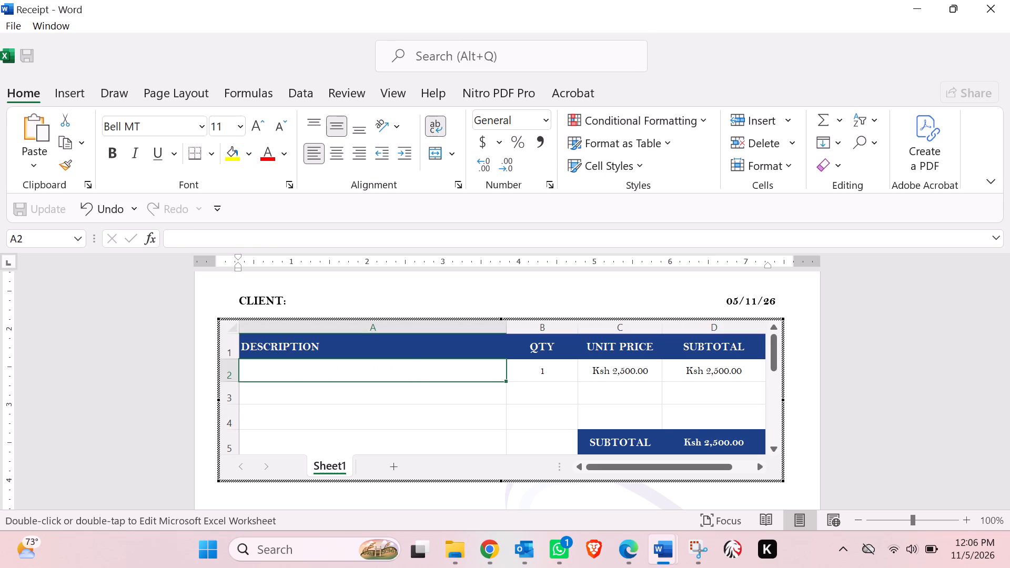
type("HP")
key("space")
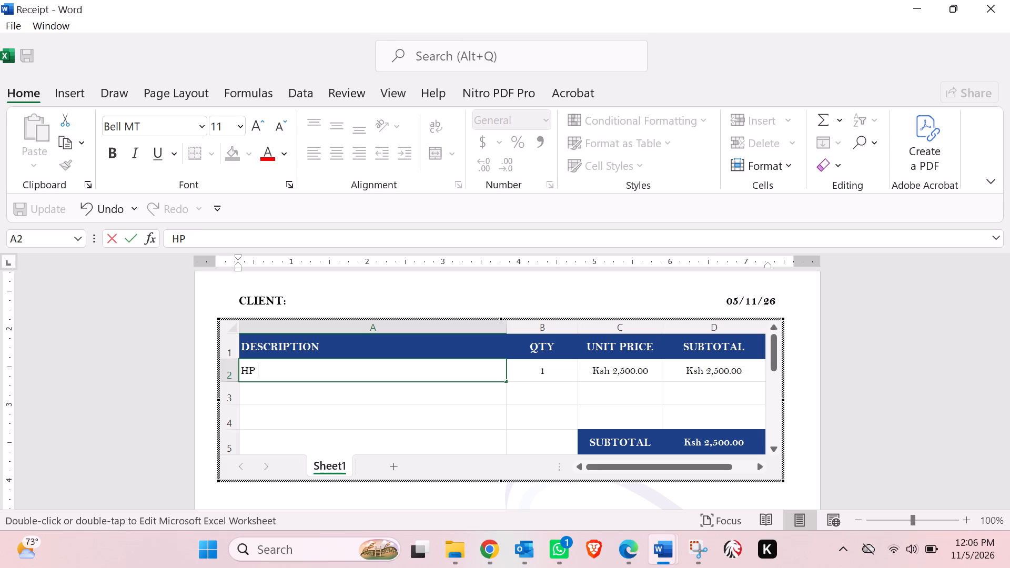
key("f")
type("lower")
key("space")
type("cable")
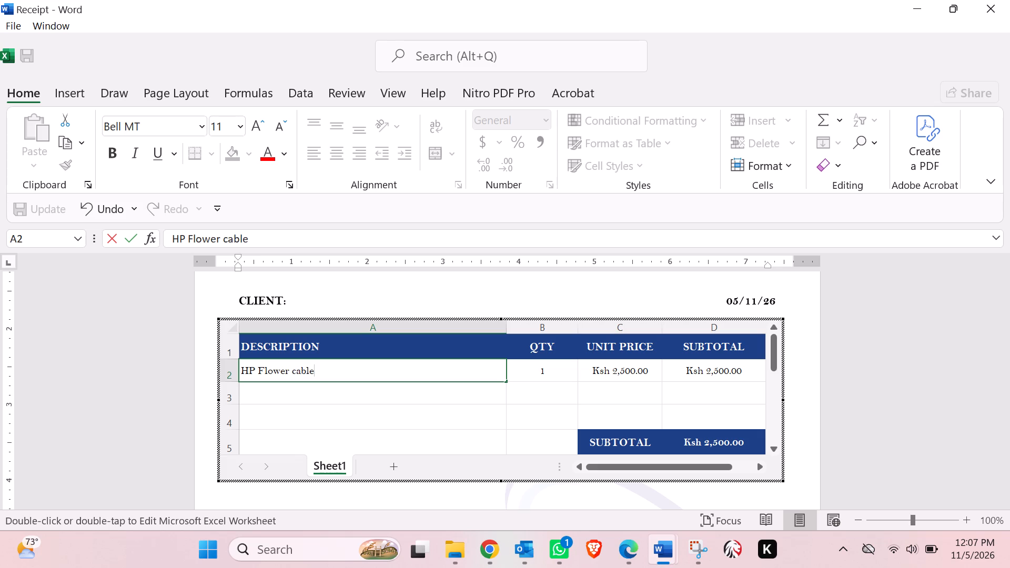
Leave the worksheet and enter TERRY as the client name on the CLIENT line.
left_click(288, 302)
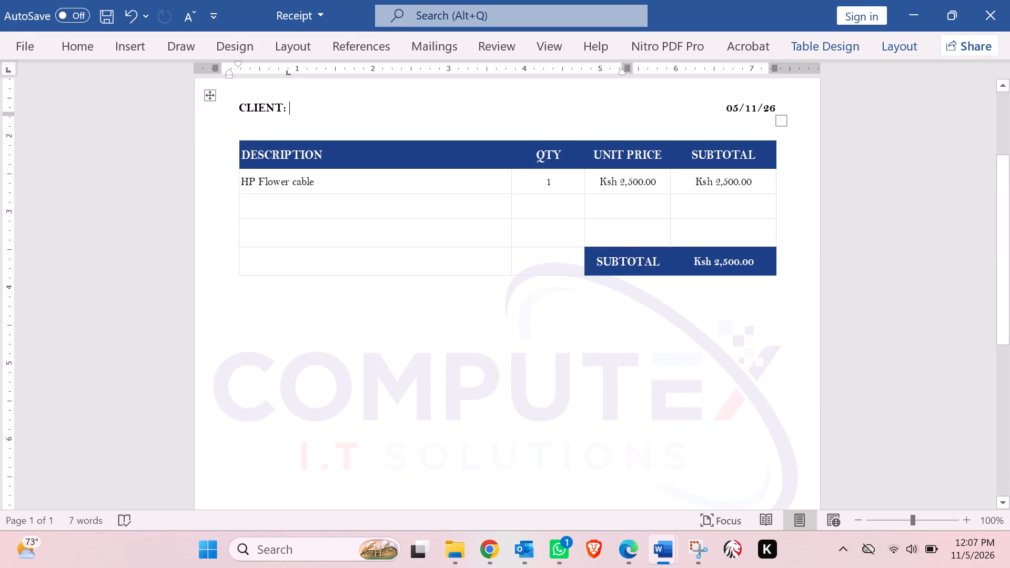
type("TERRY")
Replace both the unit price and the subtotal of the HP Flower cable row with 300 and leave the embedded worksheet.
double_click(631, 187)
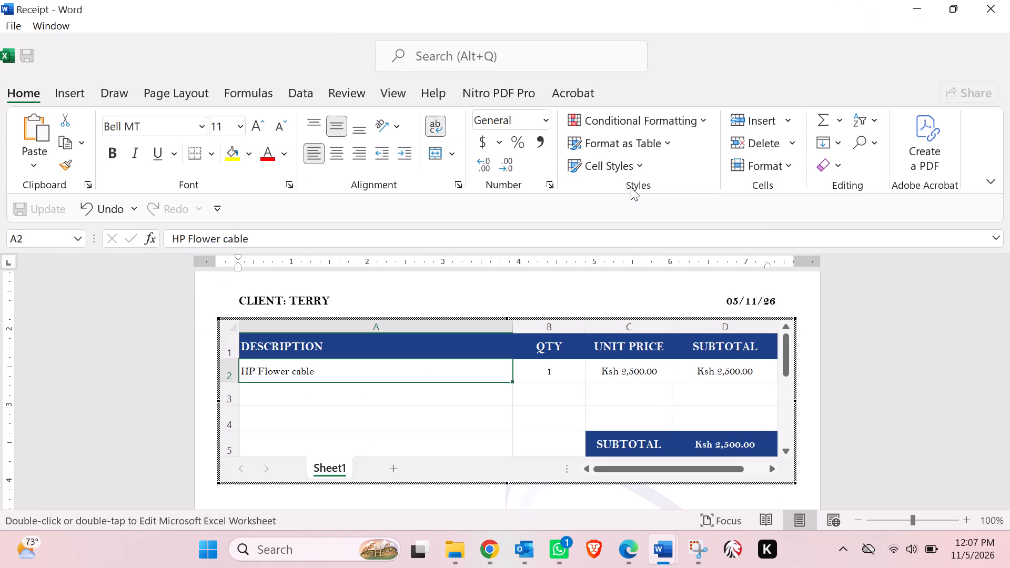
left_click(632, 376)
key("Delete")
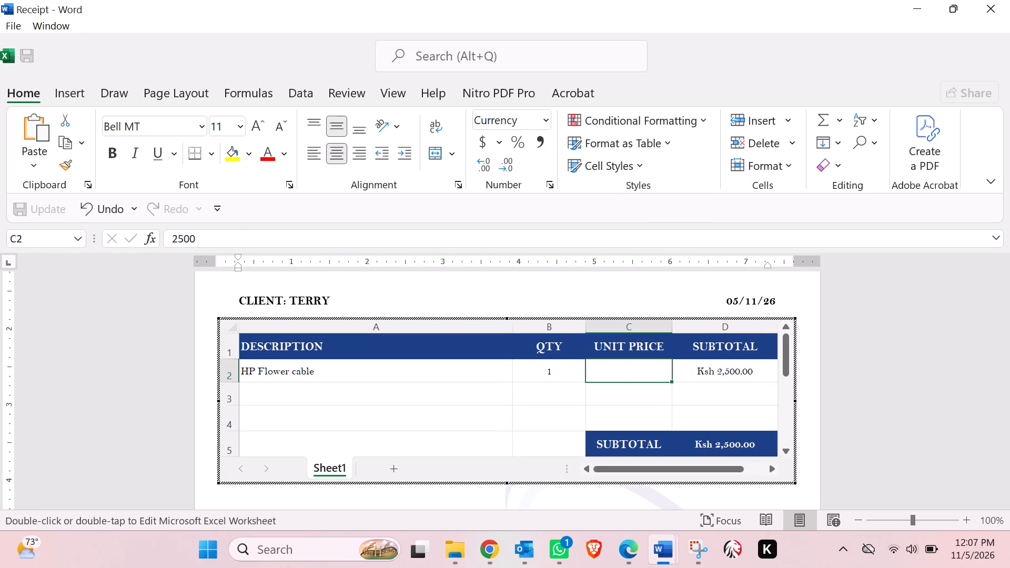
left_click(706, 378)
key("Delete")
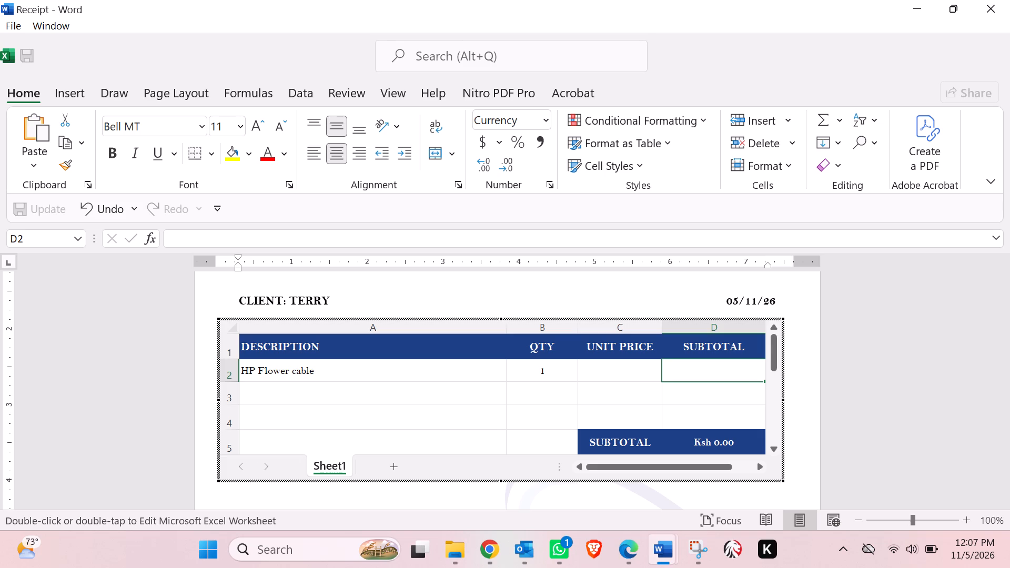
left_click(624, 373)
type("300")
left_click(690, 370)
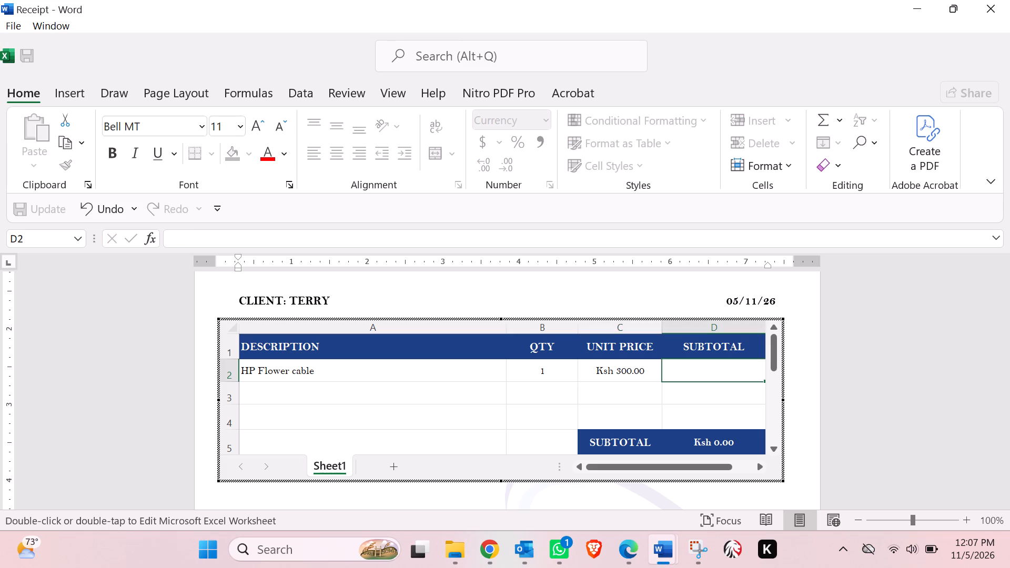
type("300")
key("Return")
left_click(849, 370)
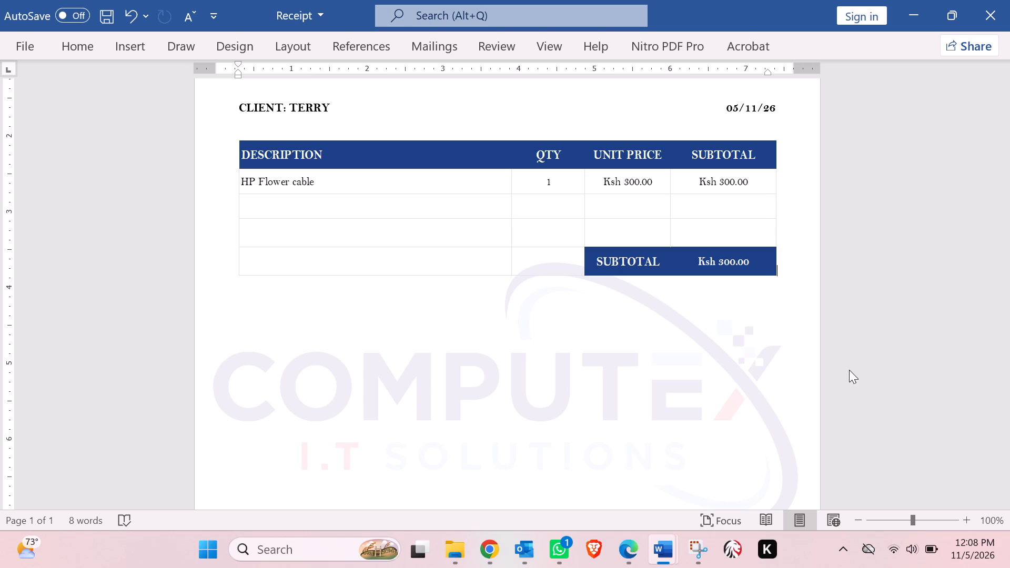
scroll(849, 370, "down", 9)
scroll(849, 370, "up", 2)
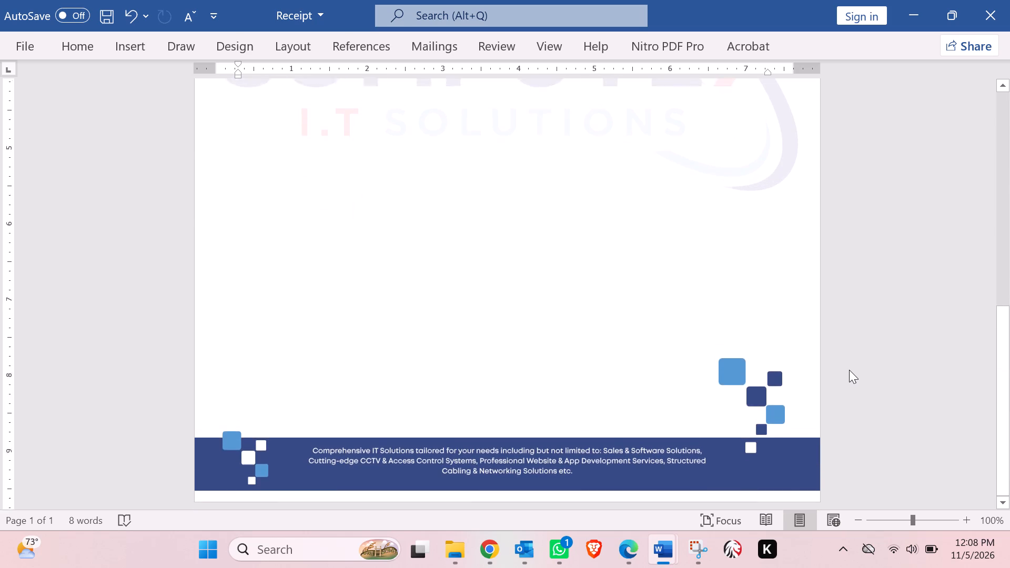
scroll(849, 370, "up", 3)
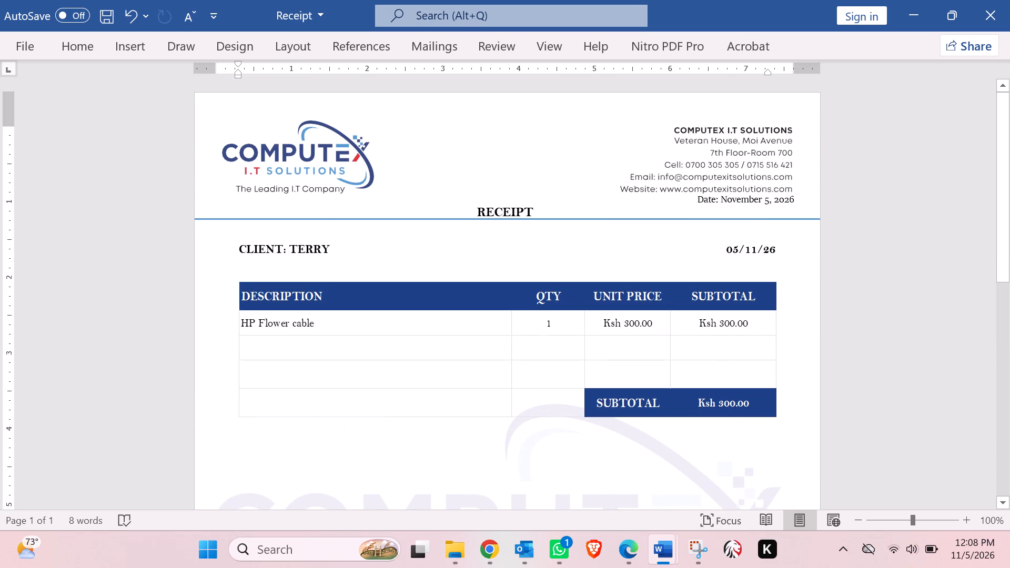
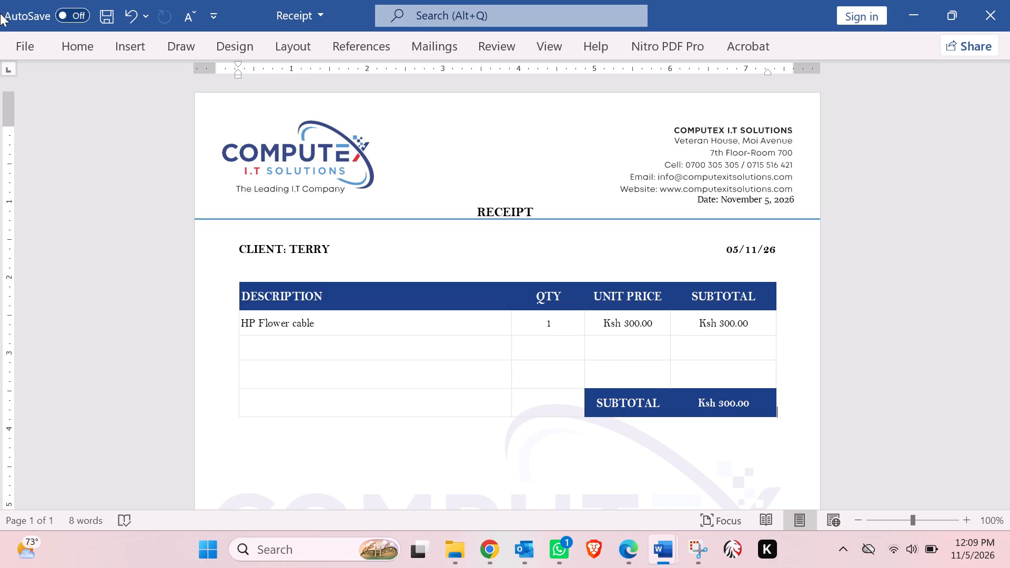
In the embedded worksheet, change the first item's description to "HP Power Cable" and leave the worksheet.
double_click(375, 316)
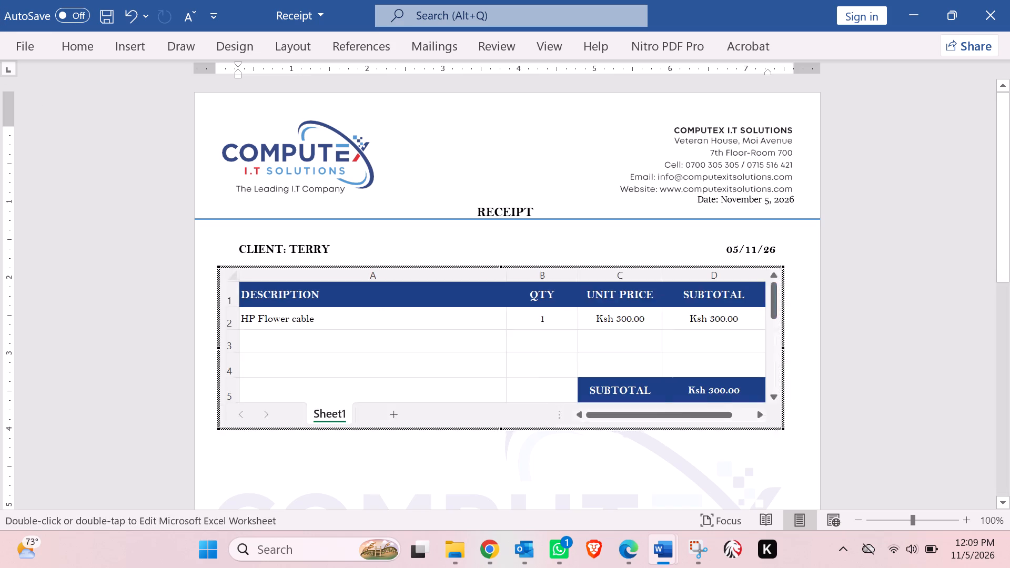
scroll(922, 359, "down", 3)
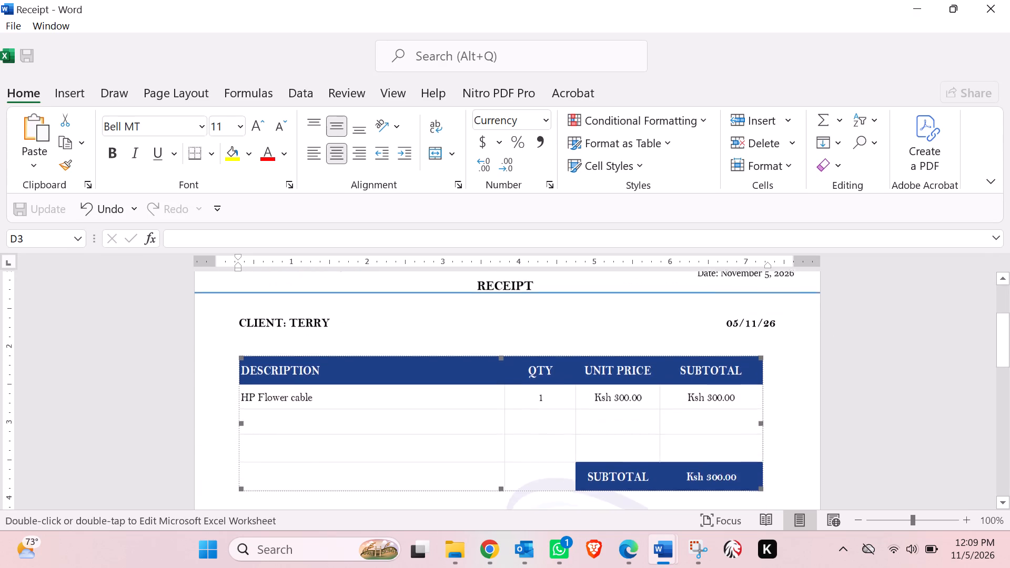
left_click(387, 386)
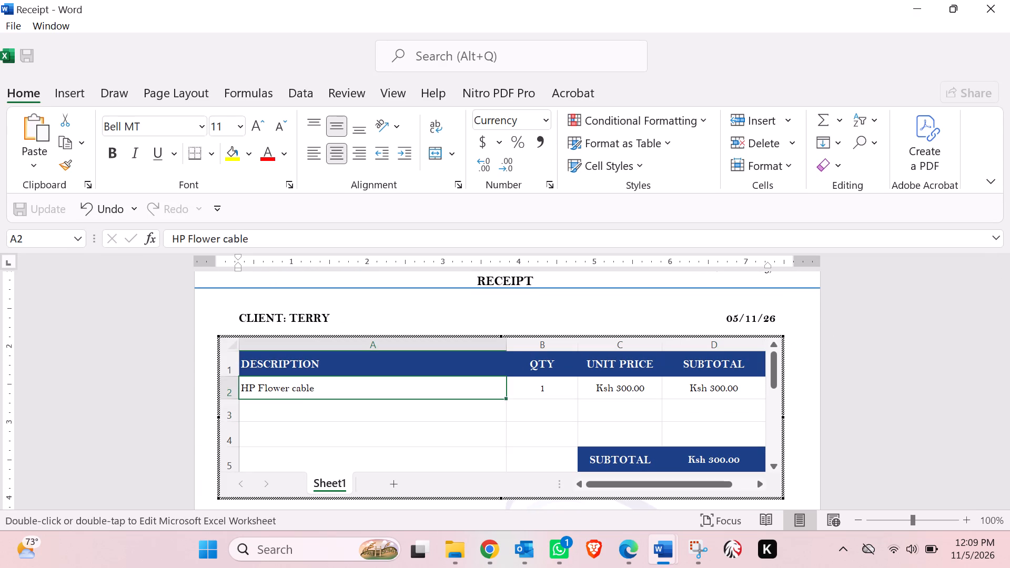
double_click(387, 386)
key("BackSpace")
key("BackSpace")
key("BackSpace")
key("BackSpace")
key("BackSpace")
key("BackSpace")
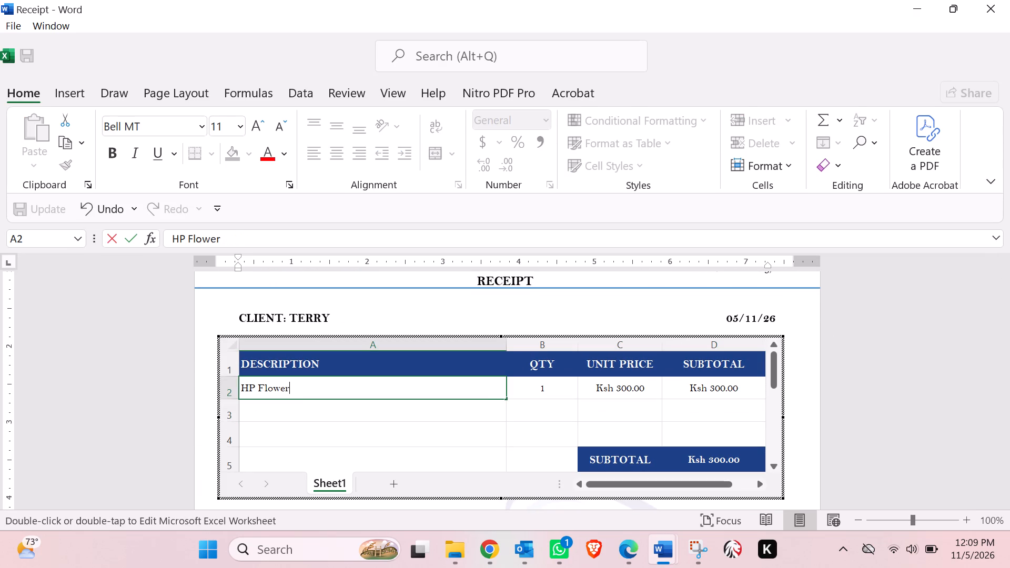
key("BackSpace")
key("BackSpace")
key("BackSpace")
key("BackSpace")
key("BackSpace")
key("BackSpace")
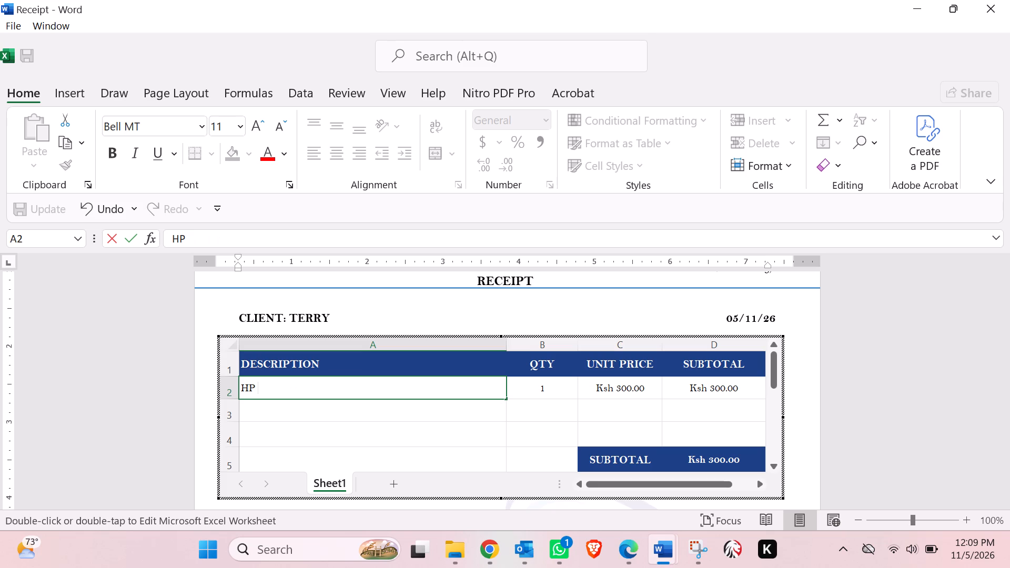
key("p")
type("ower")
key("space")
key("c")
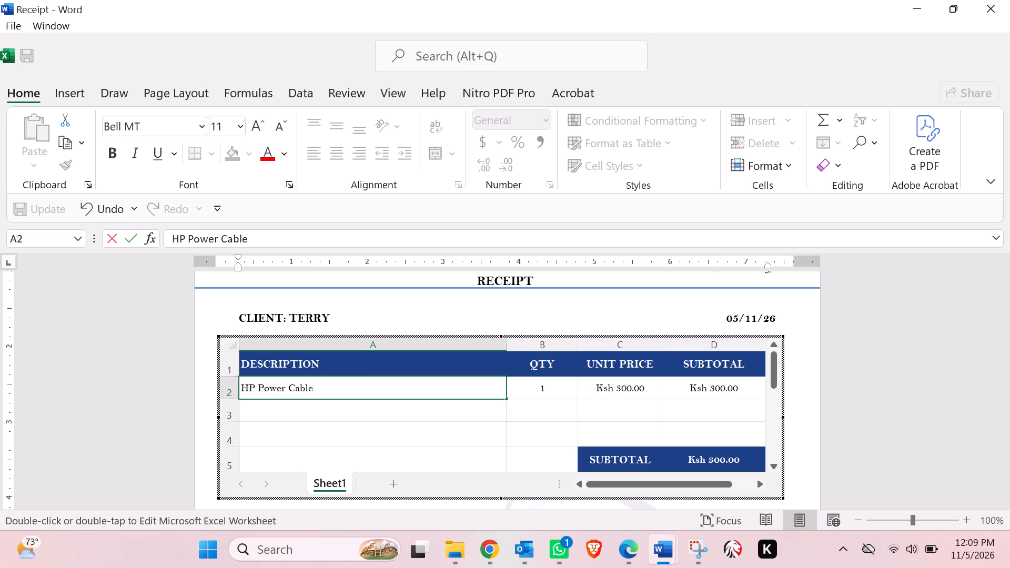
left_click(856, 392)
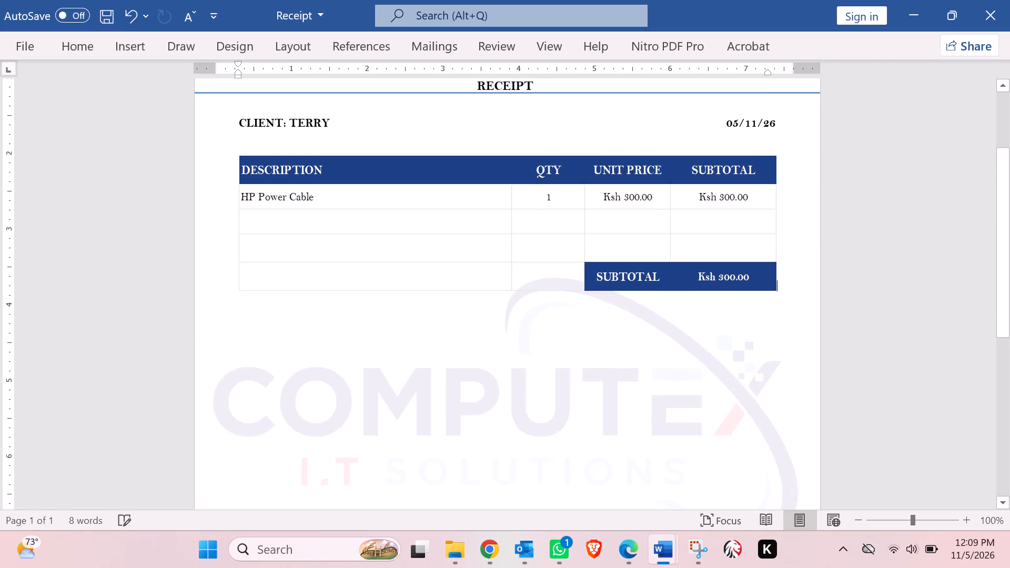
Review the whole receipt page, from the item table down to the footer and back up to the header.
scroll(856, 392, "down", 7)
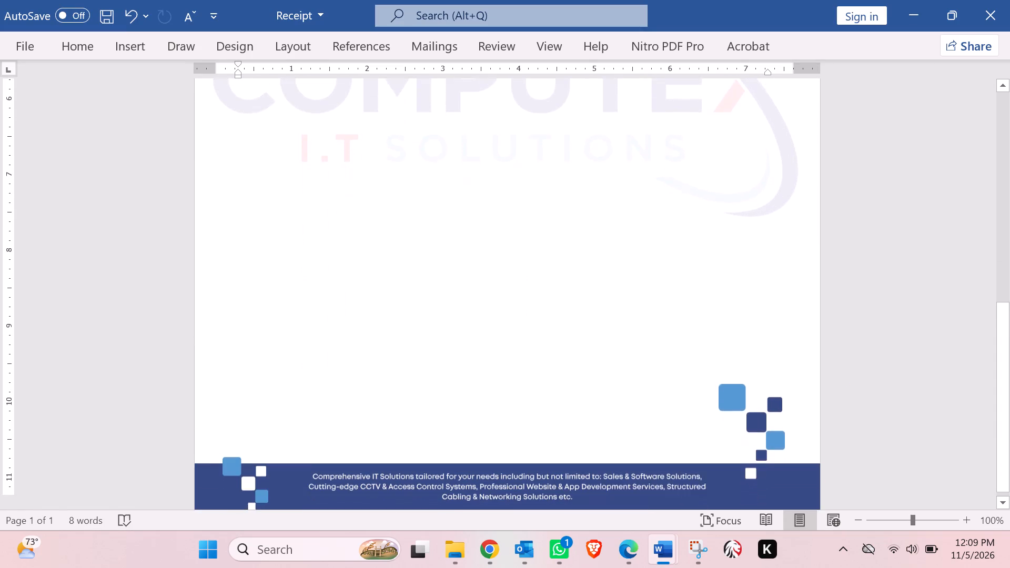
scroll(856, 392, "down", 2)
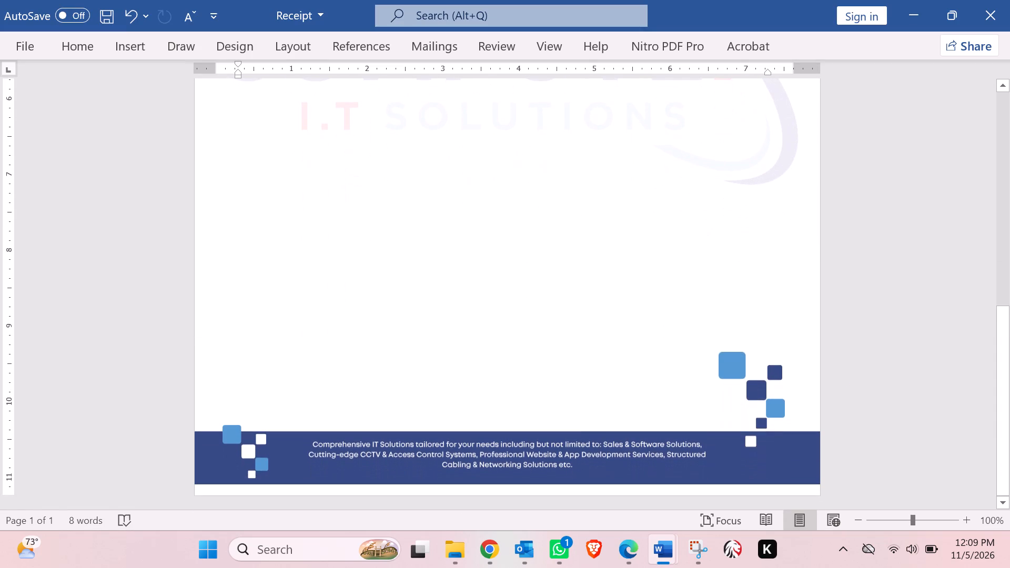
right_click(856, 392)
scroll(856, 392, "up", 3)
double_click(856, 392)
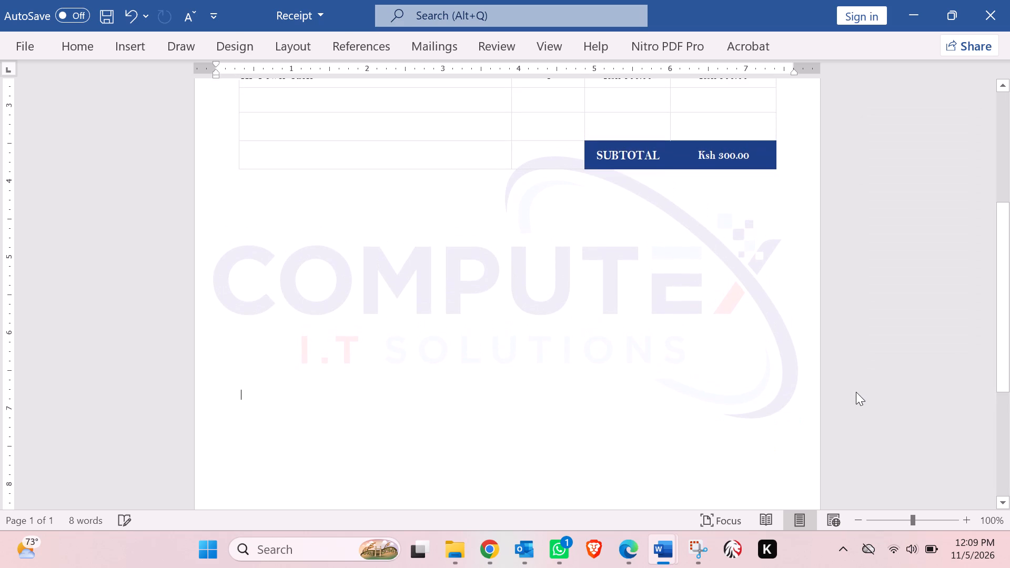
scroll(860, 404, "up", 4)
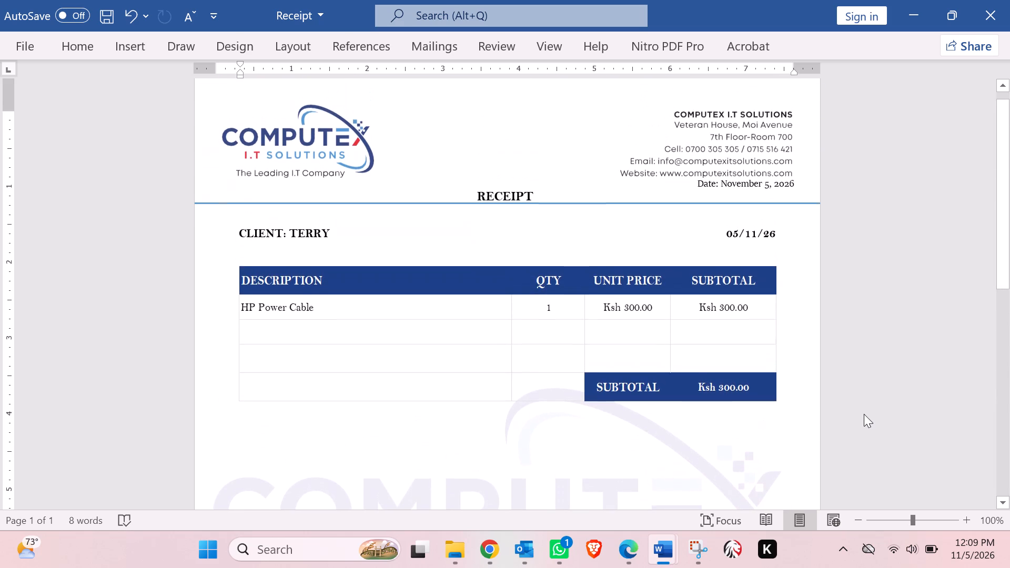
scroll(864, 414, "up", 1)
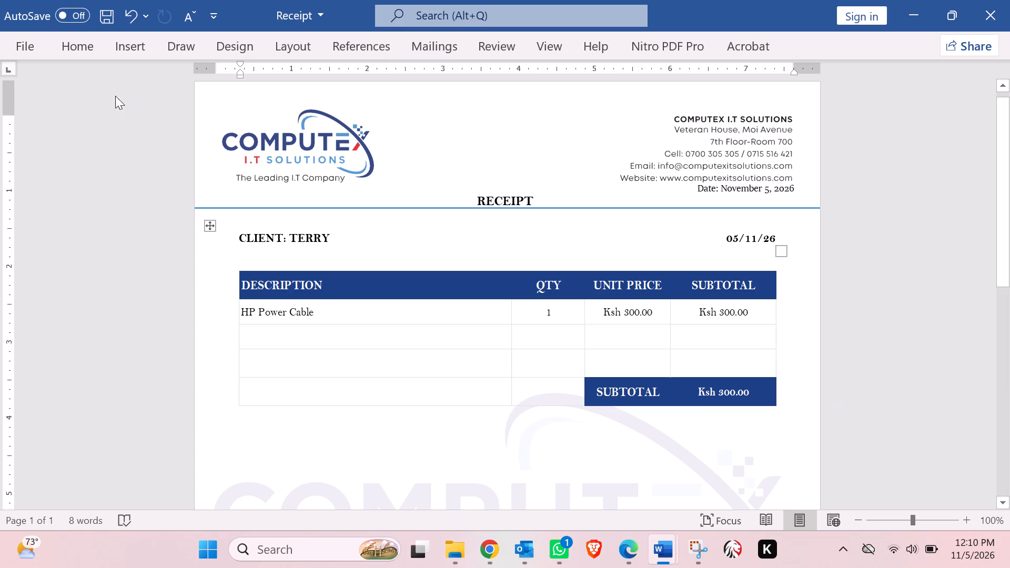
Save the receipt as a new document named "Receipt- Power Cable" in the 05112026 folder.
left_click(26, 46)
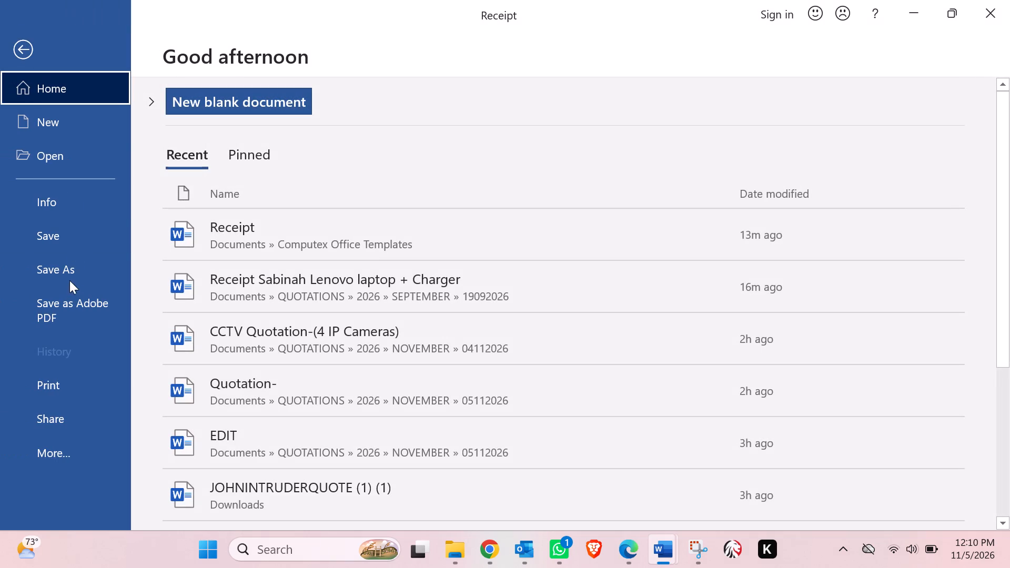
left_click(72, 273)
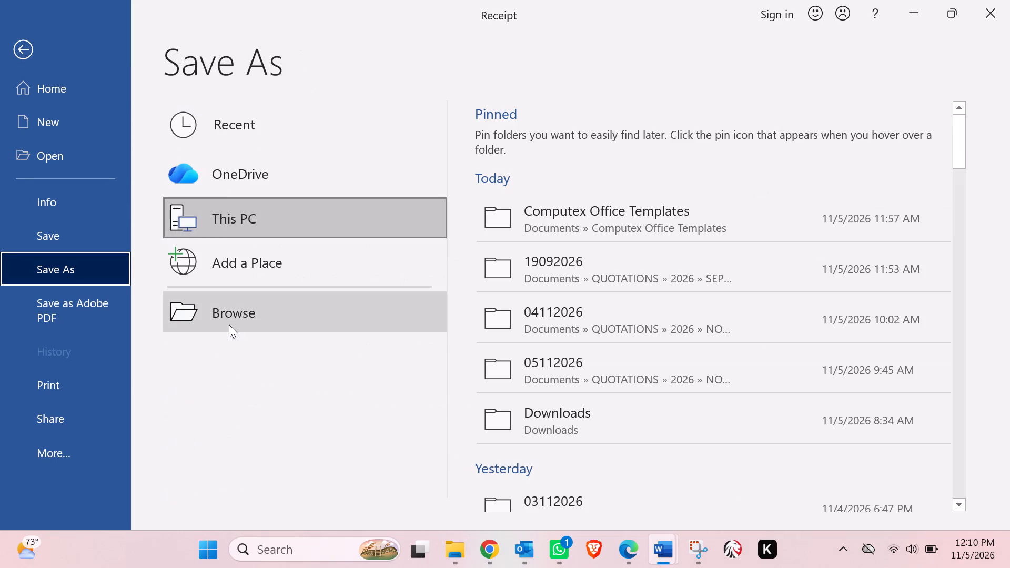
left_click(229, 323)
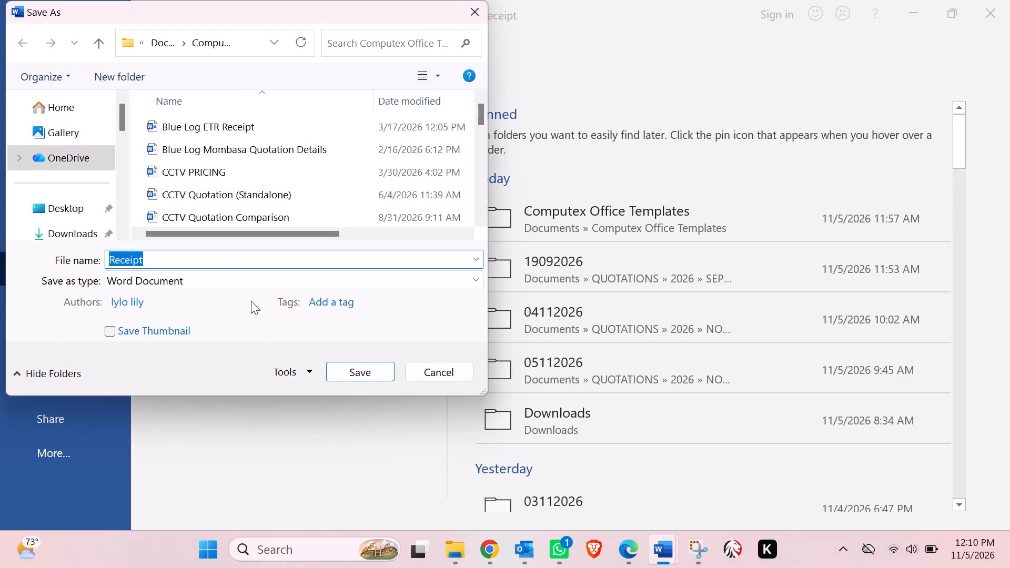
left_click(150, 259)
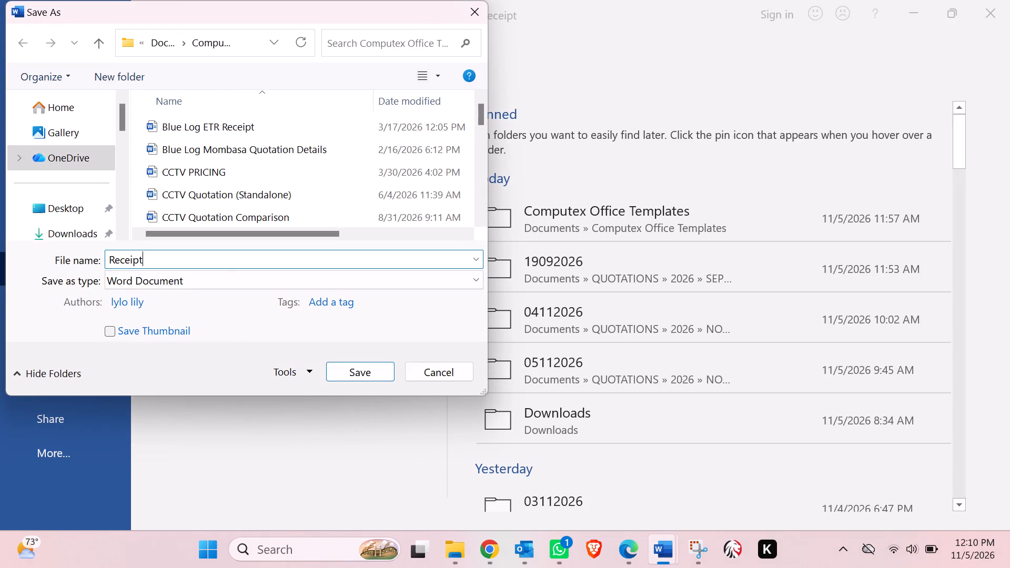
key("minus")
key("space")
key("p")
type("ower")
key("space")
key("c")
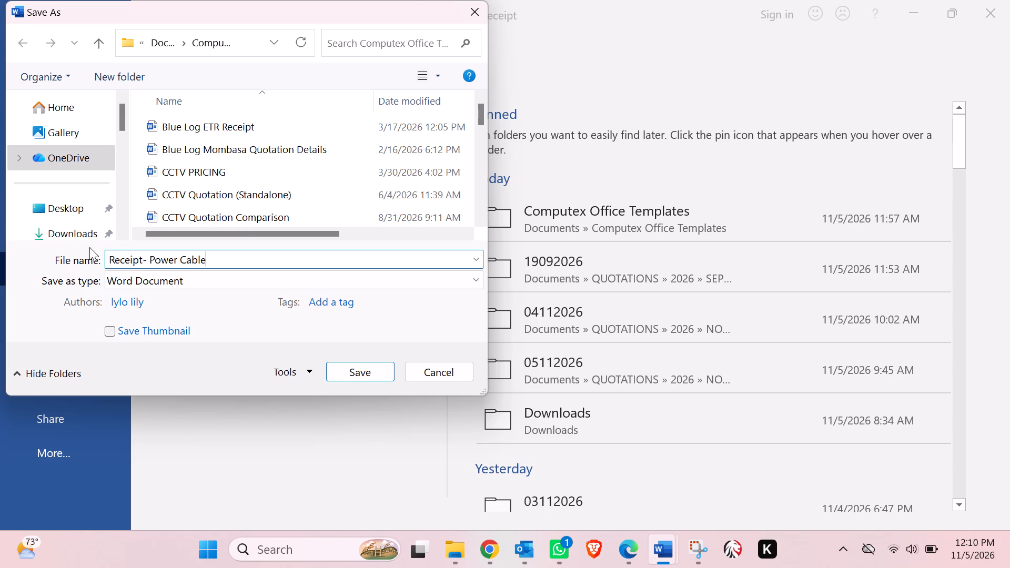
scroll(61, 212, "down", 1)
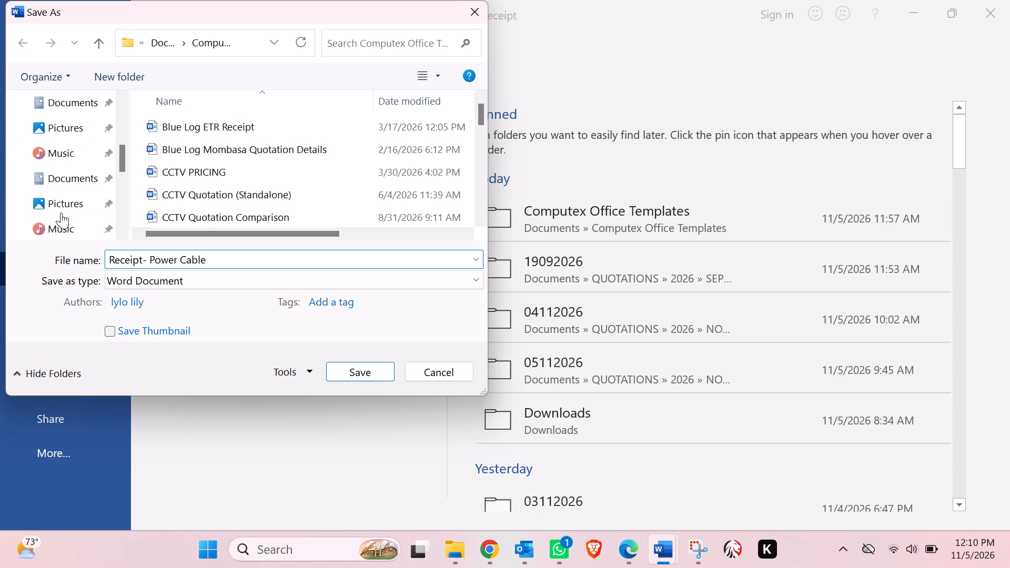
scroll(61, 212, "down", 2)
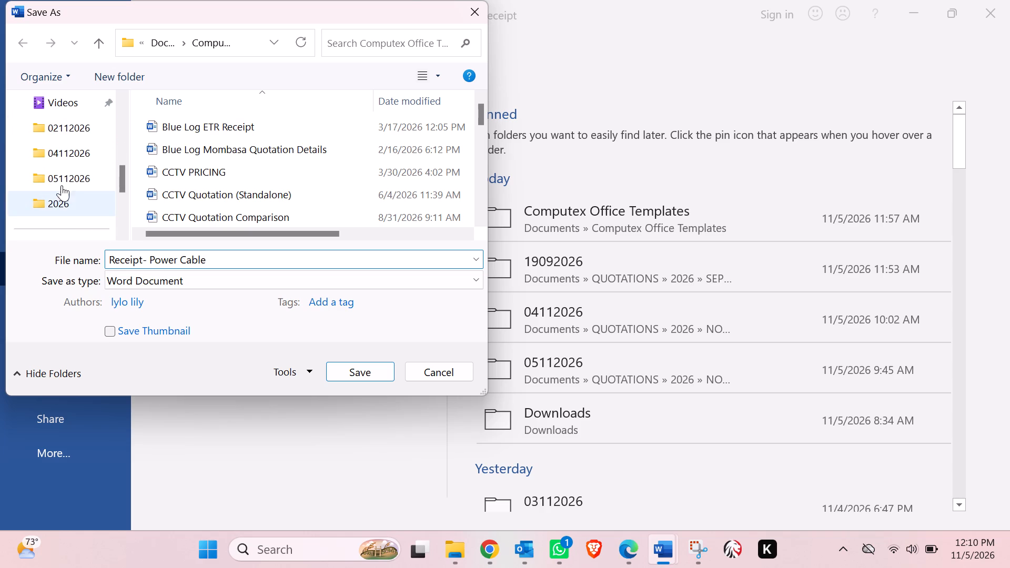
double_click(63, 174)
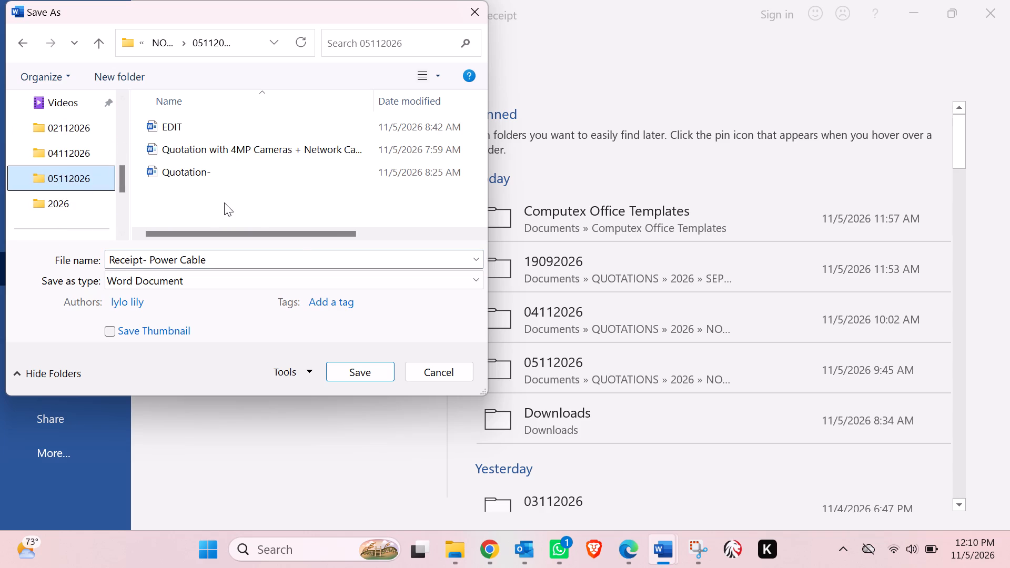
Complete saving the receipt as the Word document "Receipt- Power Cable" in the 05112026 folder.
left_click(355, 368)
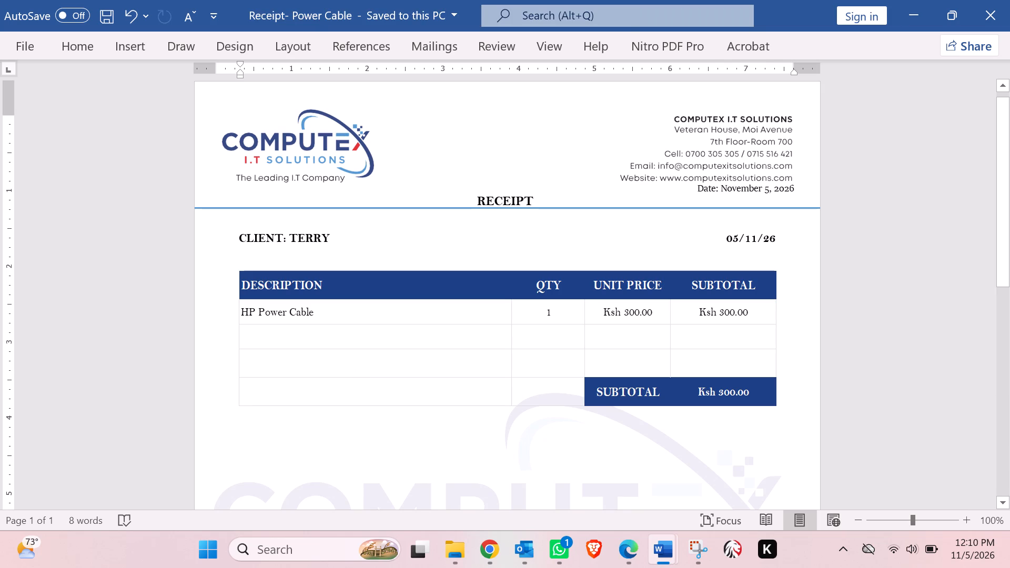
left_click(27, 40)
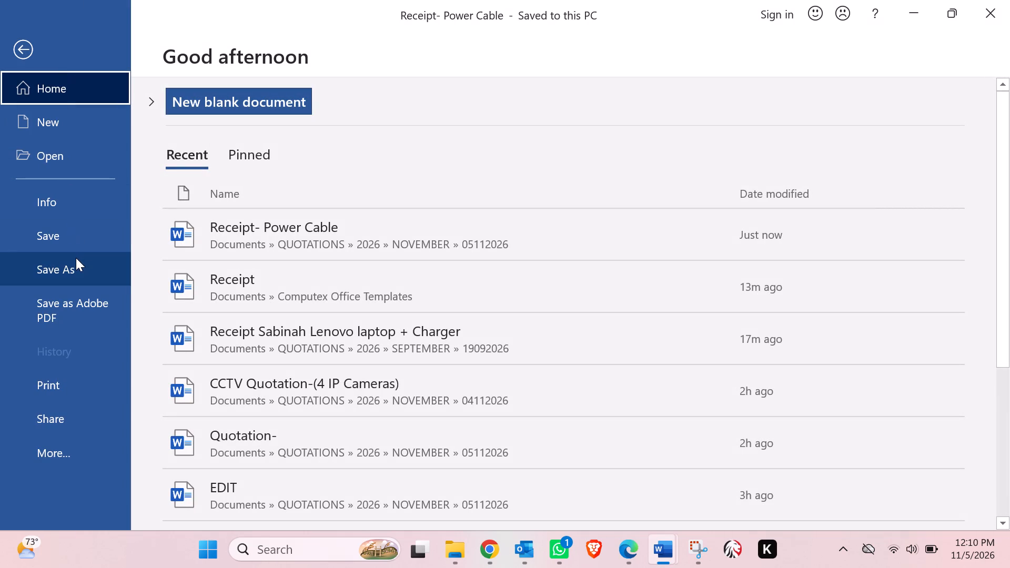
left_click(76, 260)
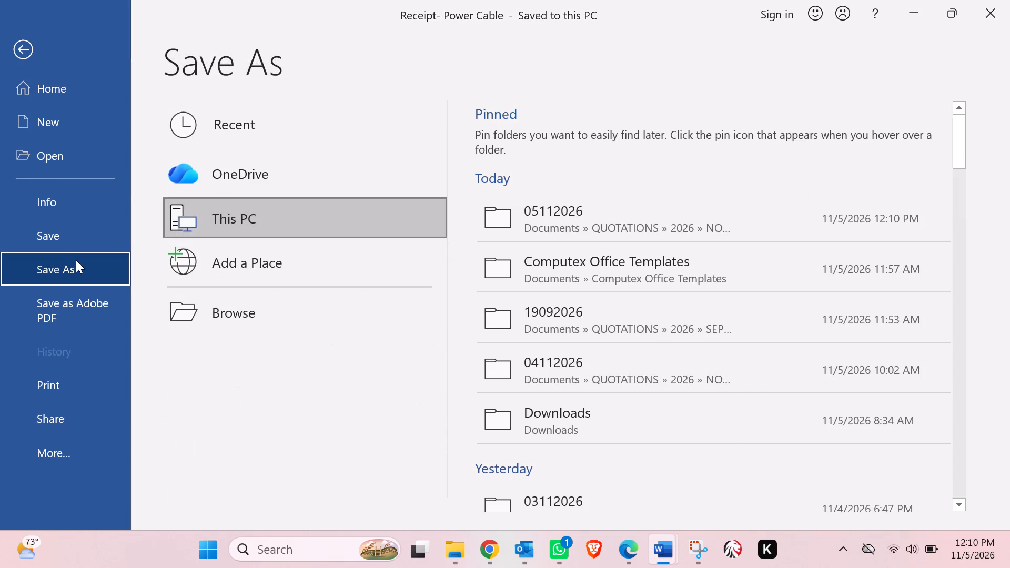